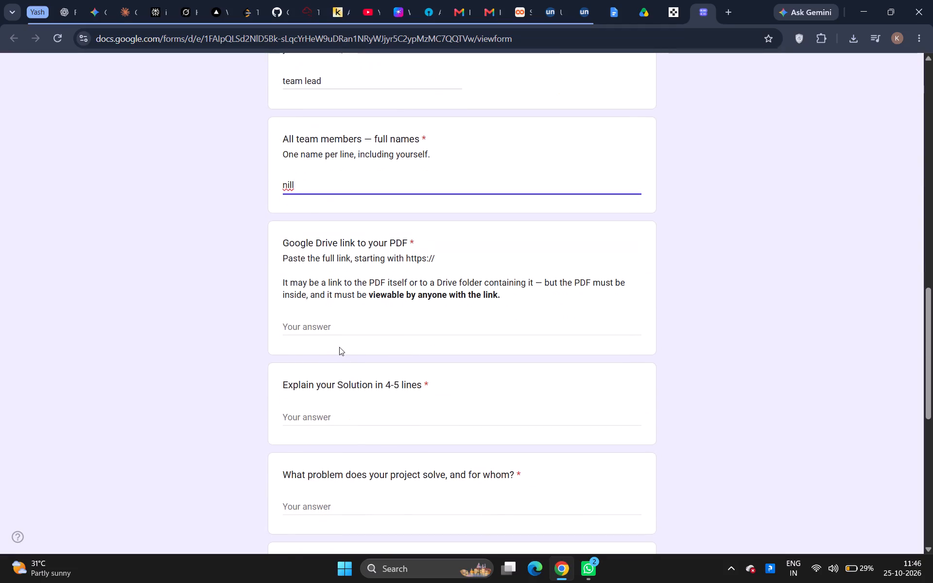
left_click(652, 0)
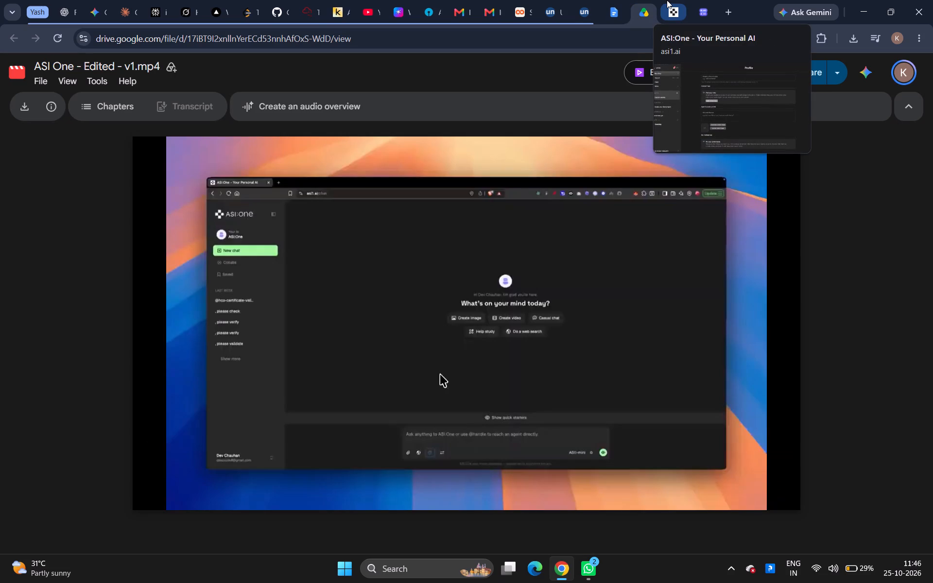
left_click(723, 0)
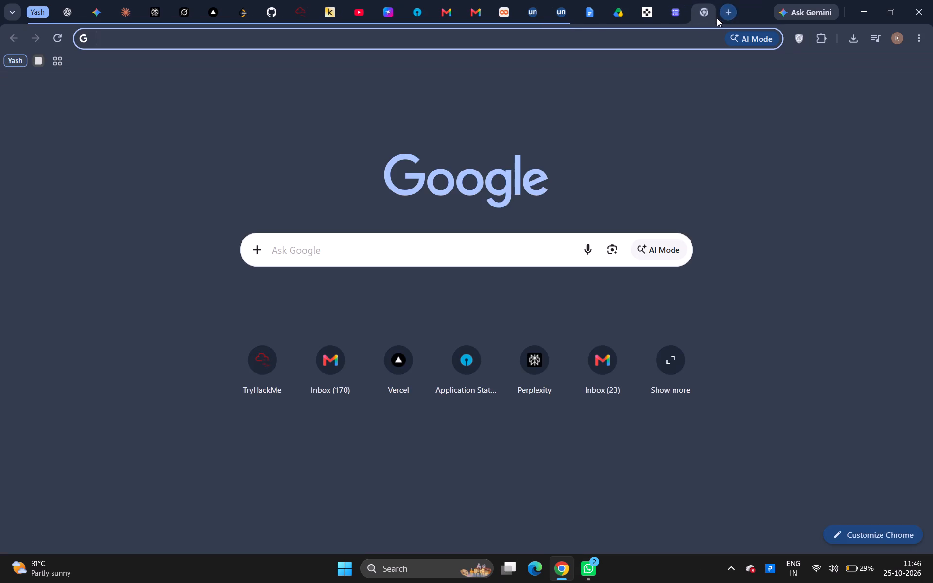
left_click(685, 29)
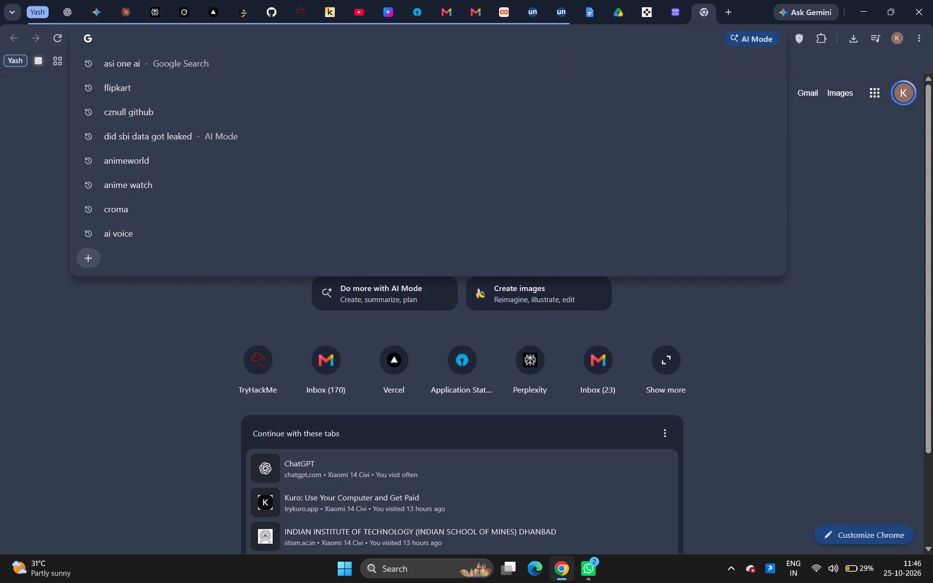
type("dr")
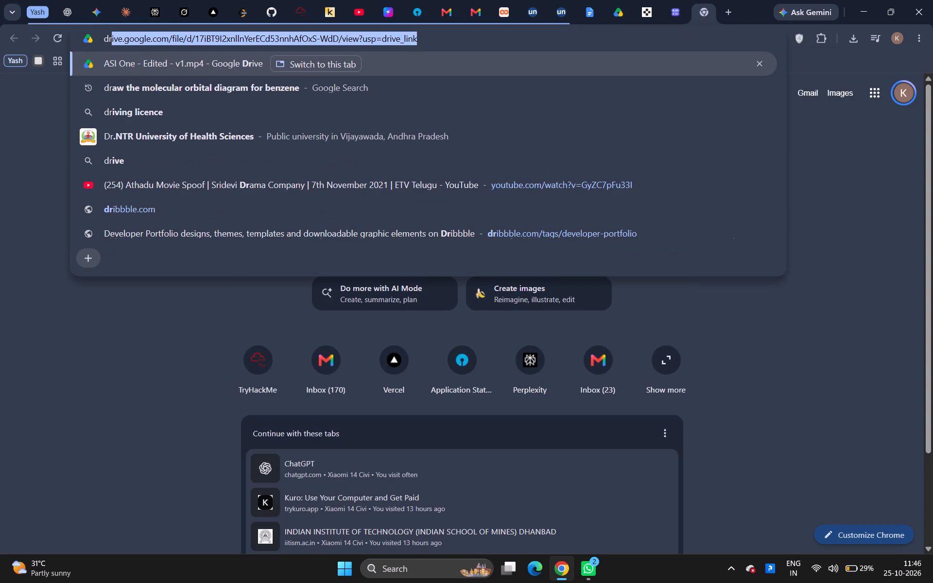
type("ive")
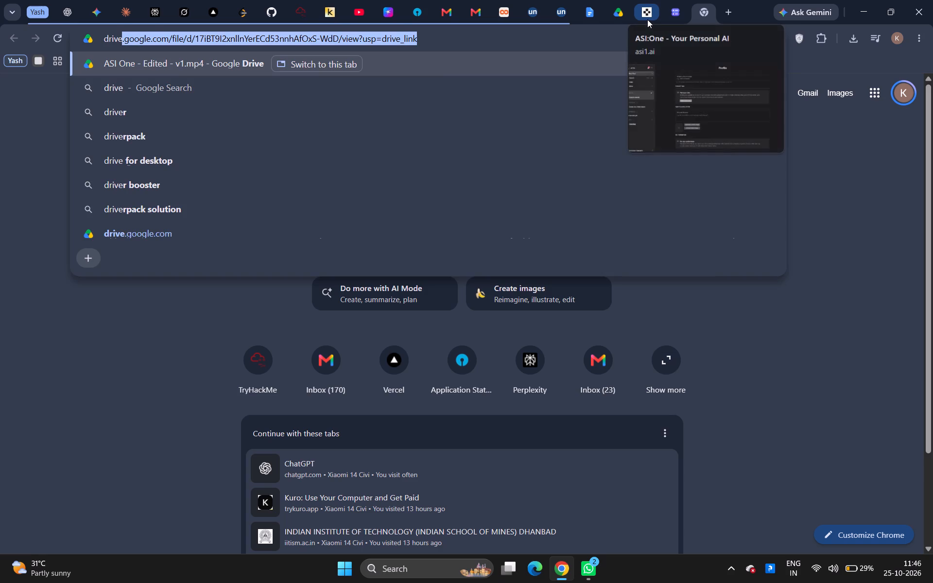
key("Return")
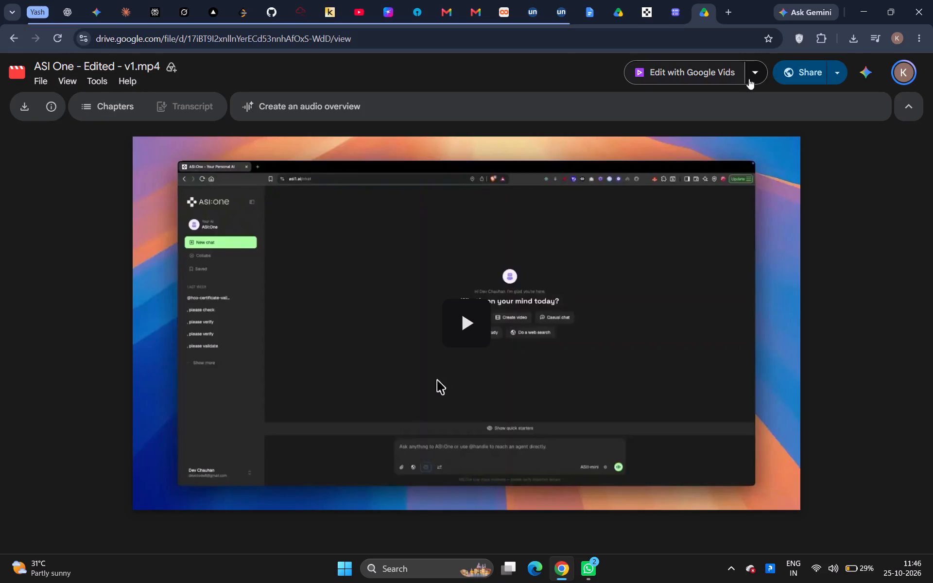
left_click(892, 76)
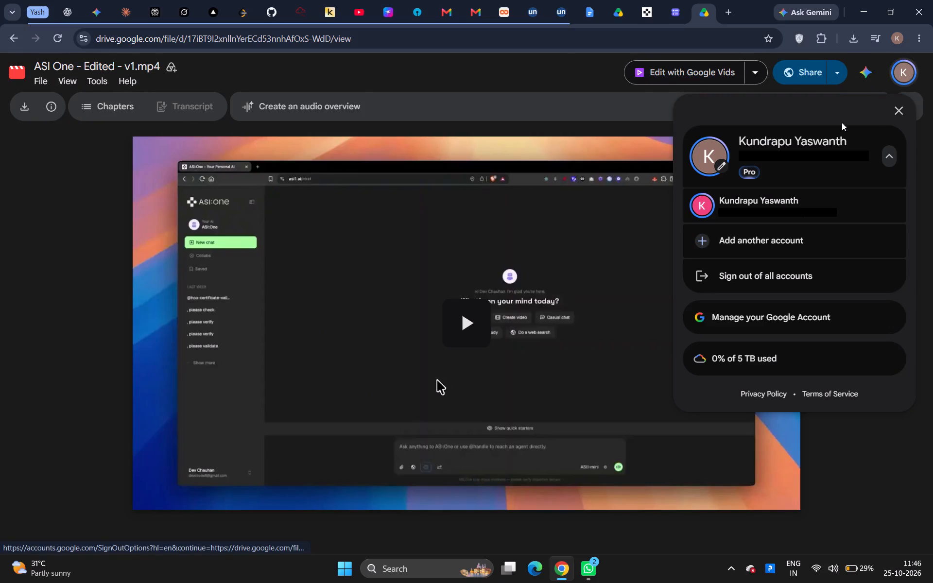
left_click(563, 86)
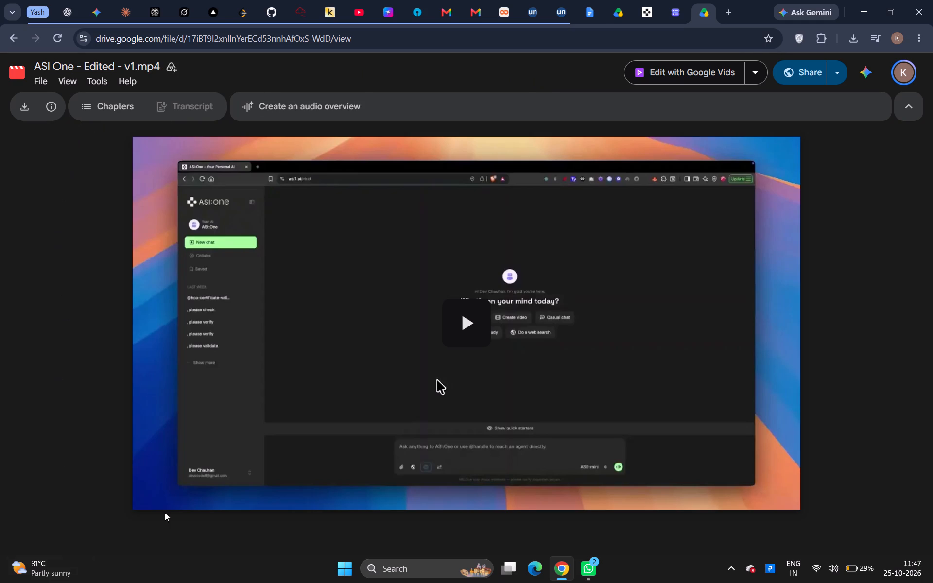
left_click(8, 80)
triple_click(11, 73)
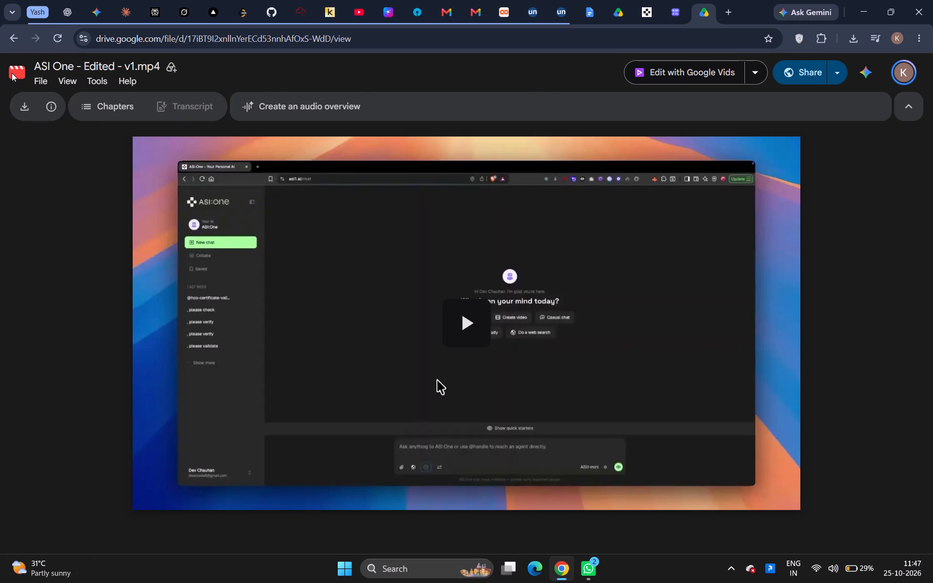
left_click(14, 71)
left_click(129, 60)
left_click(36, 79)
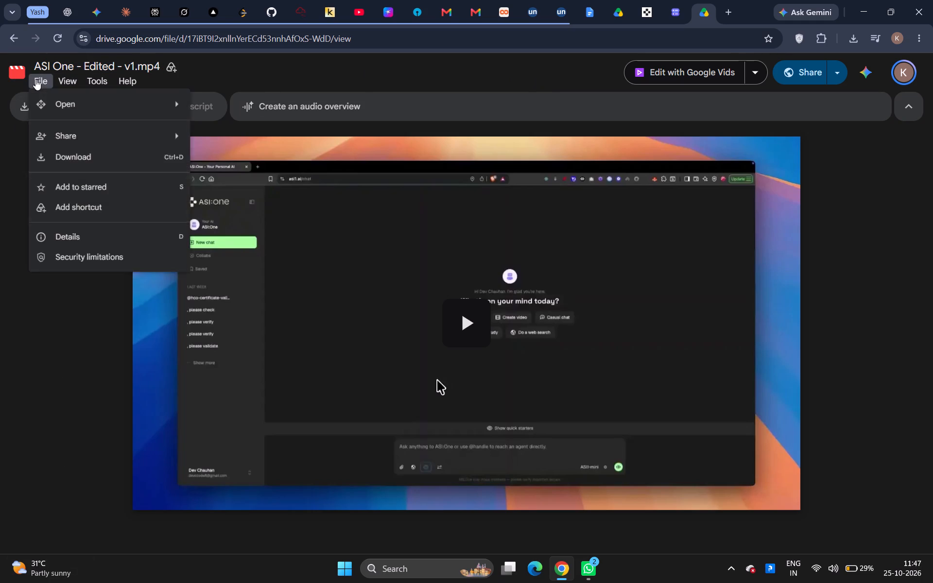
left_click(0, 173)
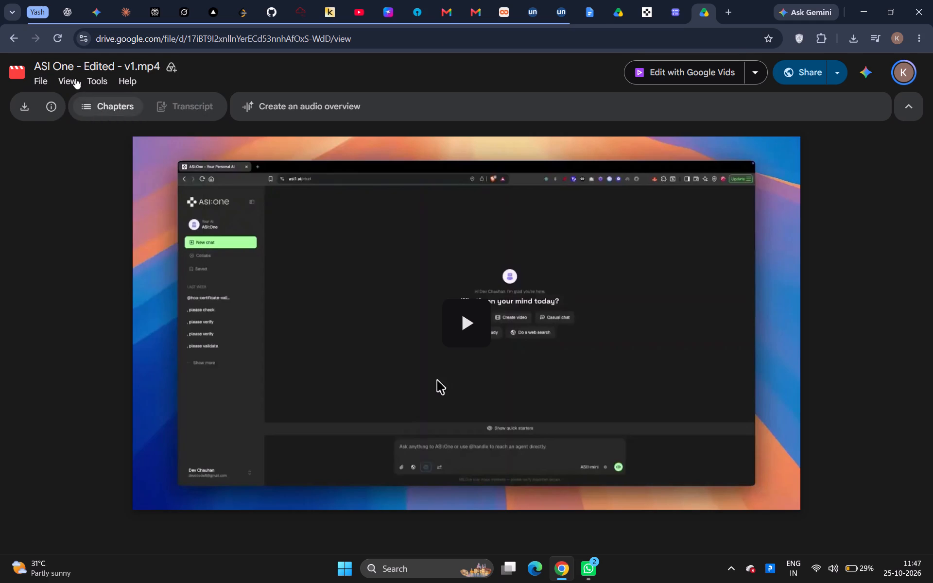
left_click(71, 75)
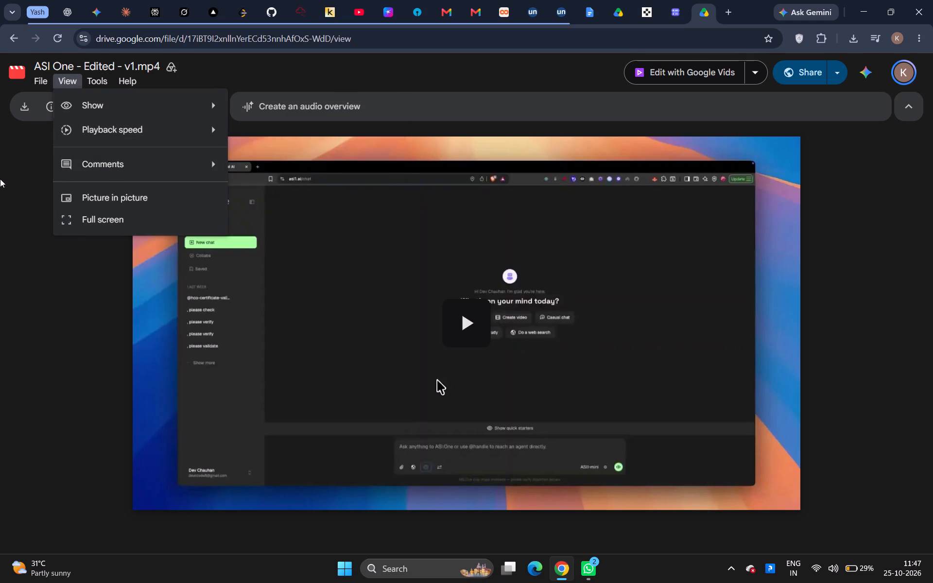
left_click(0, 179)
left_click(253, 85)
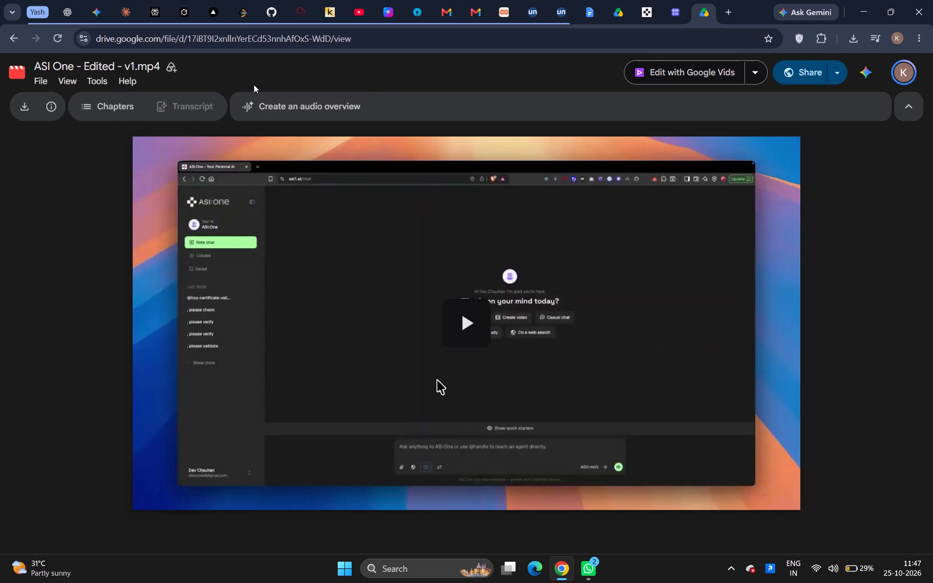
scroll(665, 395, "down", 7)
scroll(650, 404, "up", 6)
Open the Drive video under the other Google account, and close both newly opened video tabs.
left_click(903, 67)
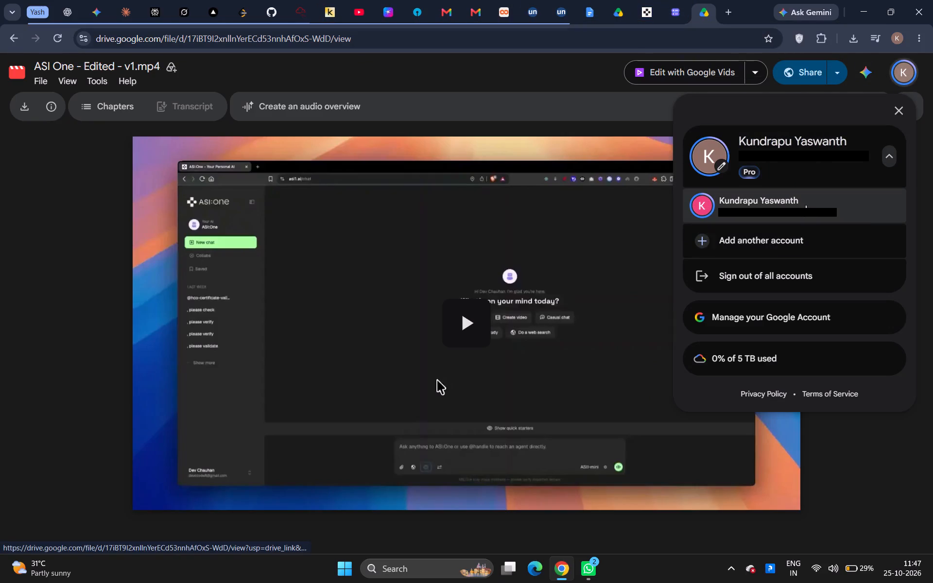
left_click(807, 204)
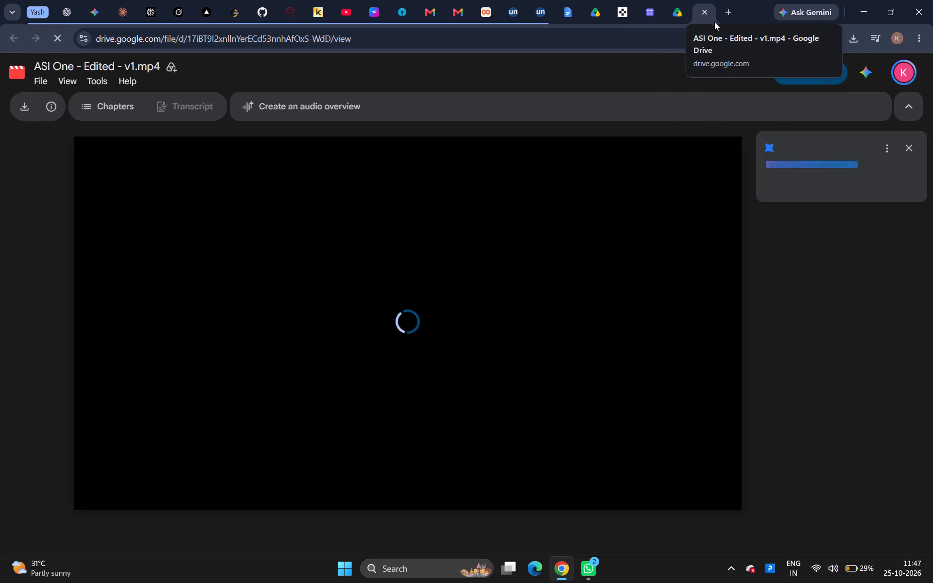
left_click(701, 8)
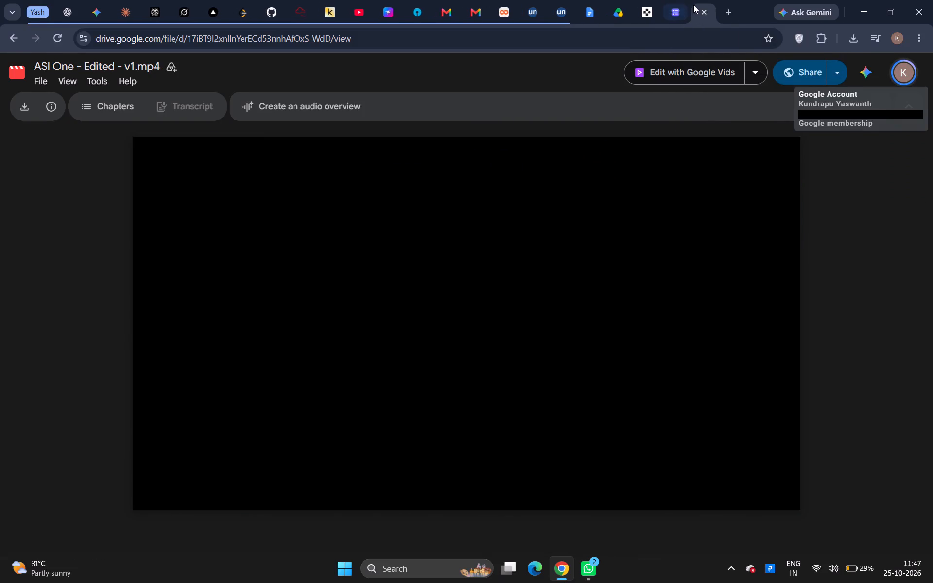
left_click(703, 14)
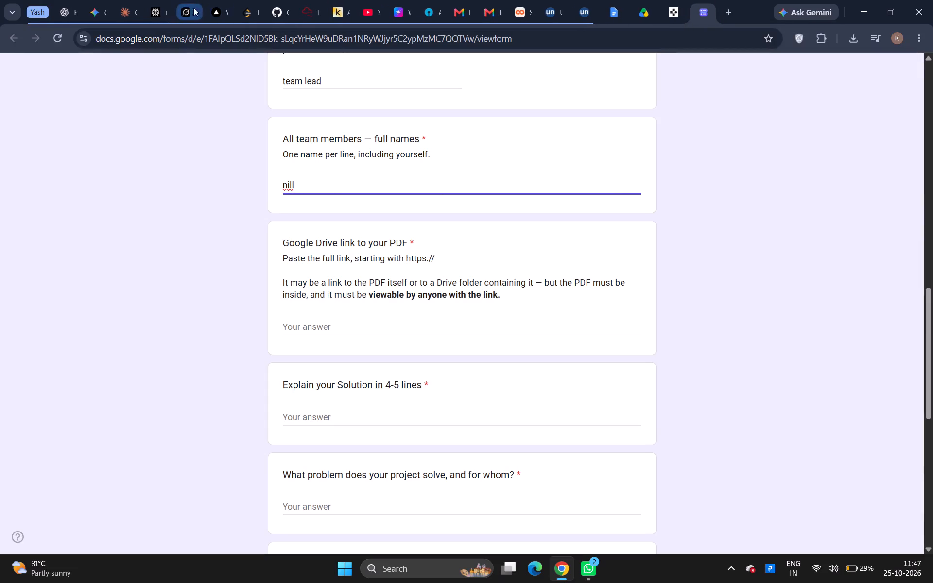
Close the ASI One video, the ASI:One profile and the Problem_statement document, and return to the submission form.
left_click(649, 11)
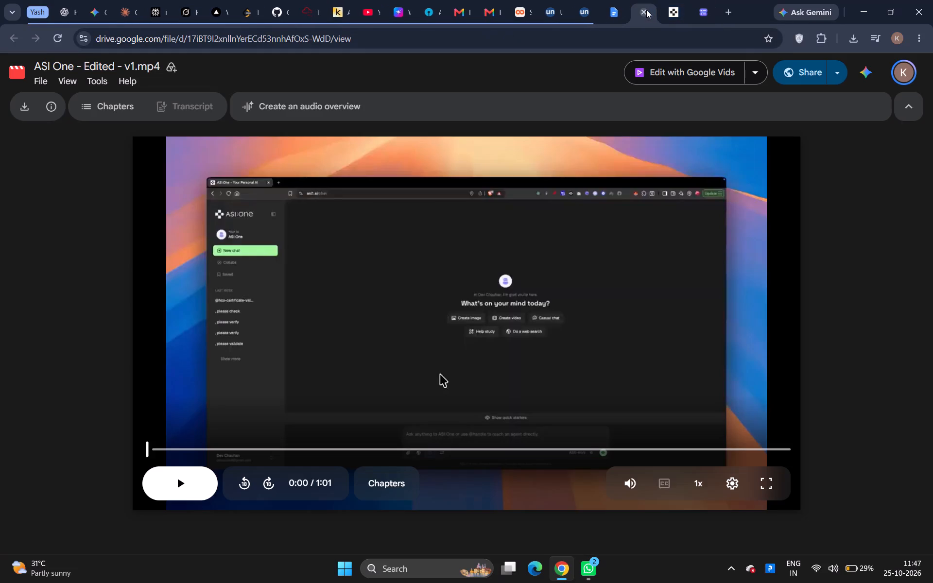
left_click(646, 10)
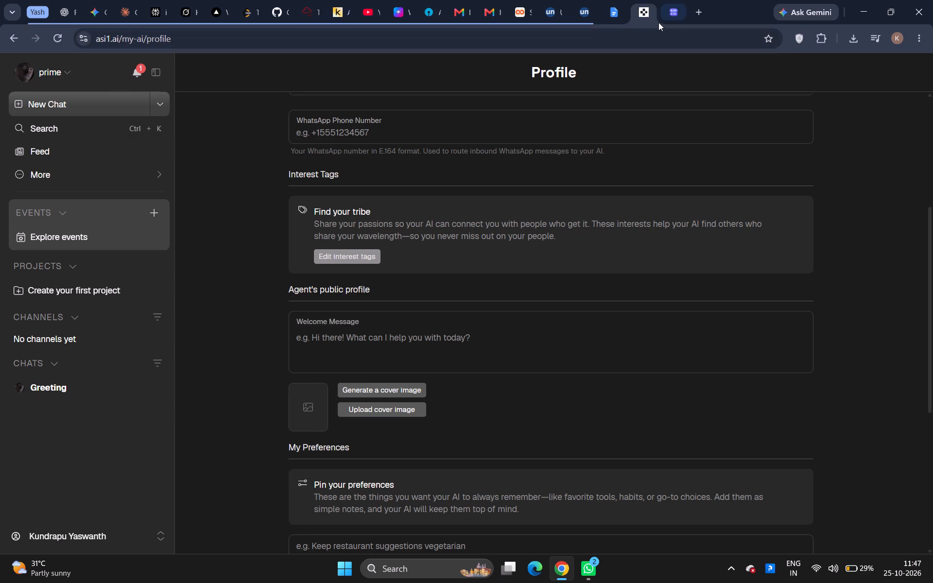
left_click(668, 8)
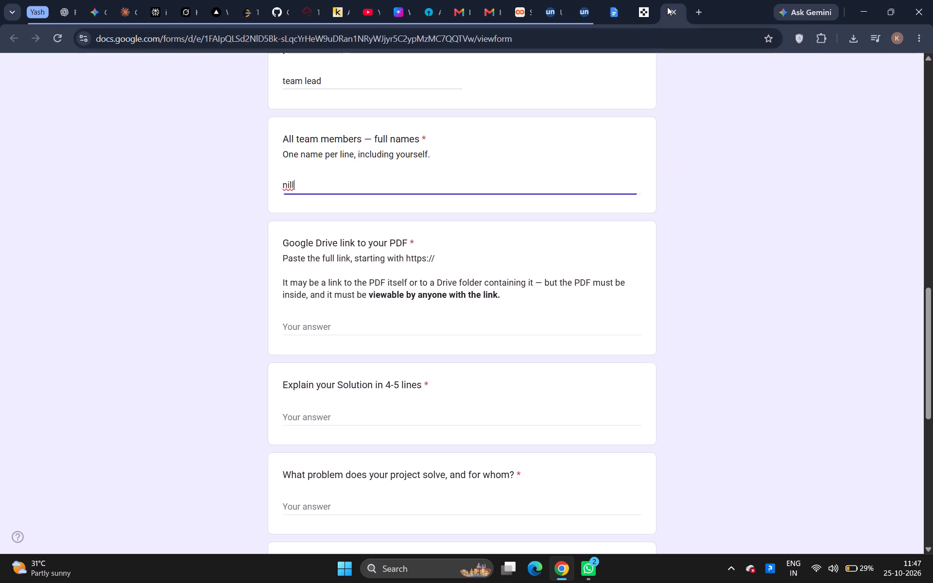
left_click(649, 0)
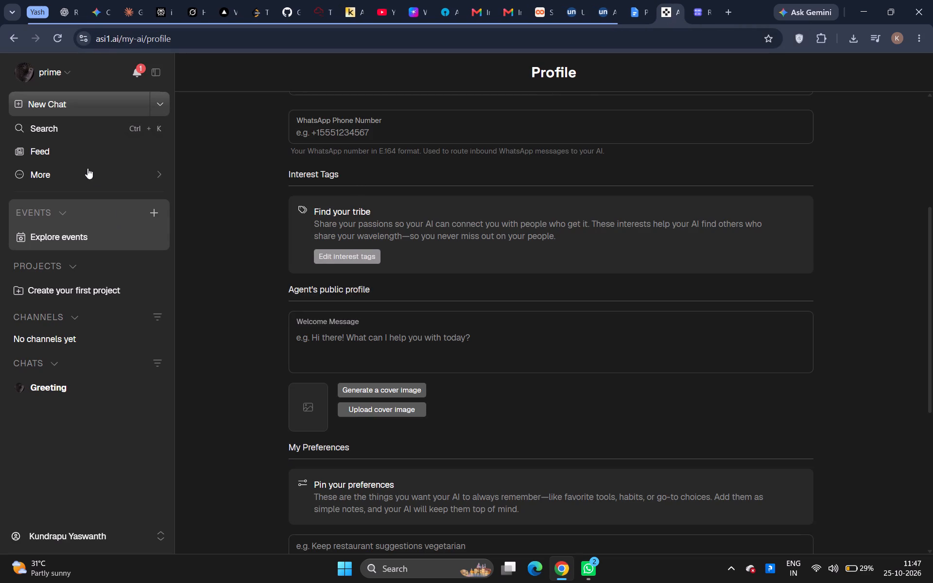
left_click(672, 13)
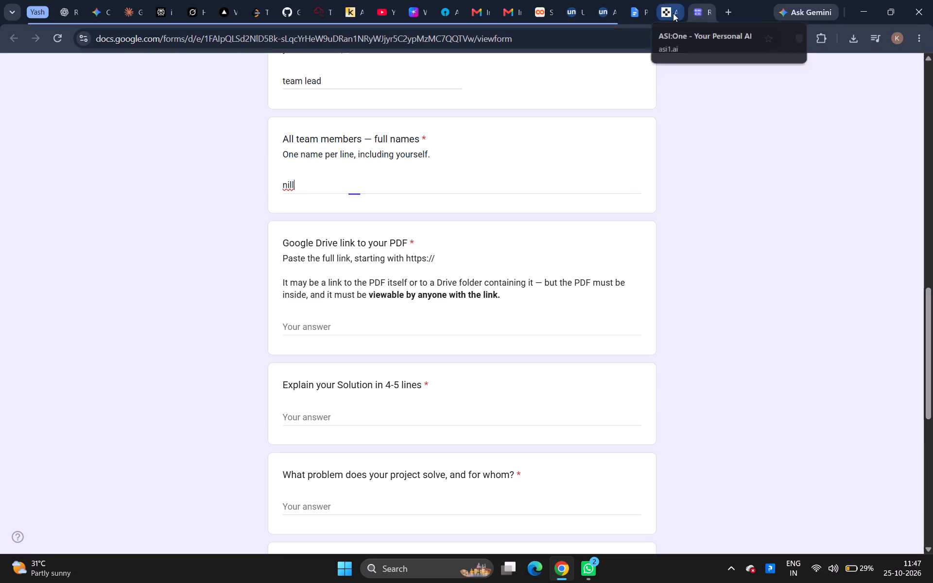
left_click(641, 17)
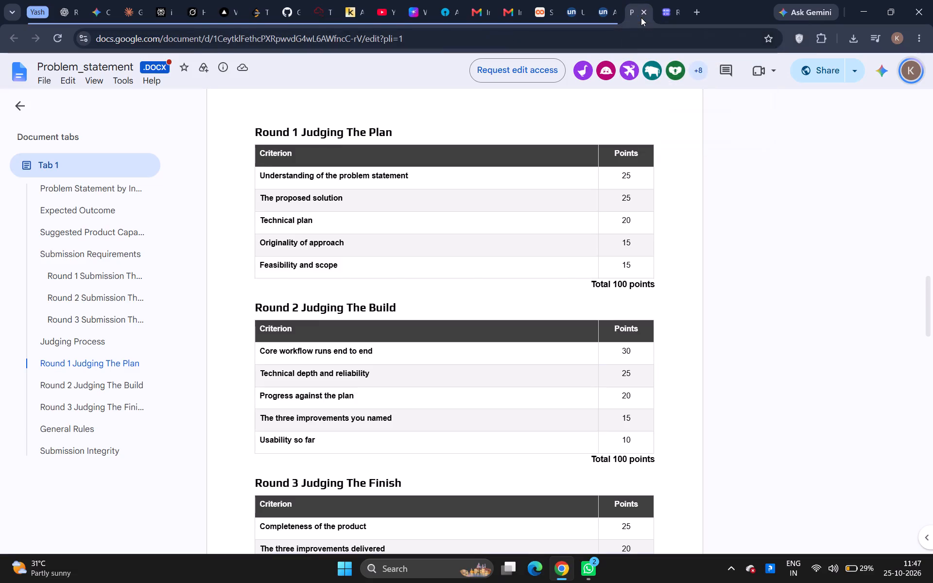
left_click(641, 11)
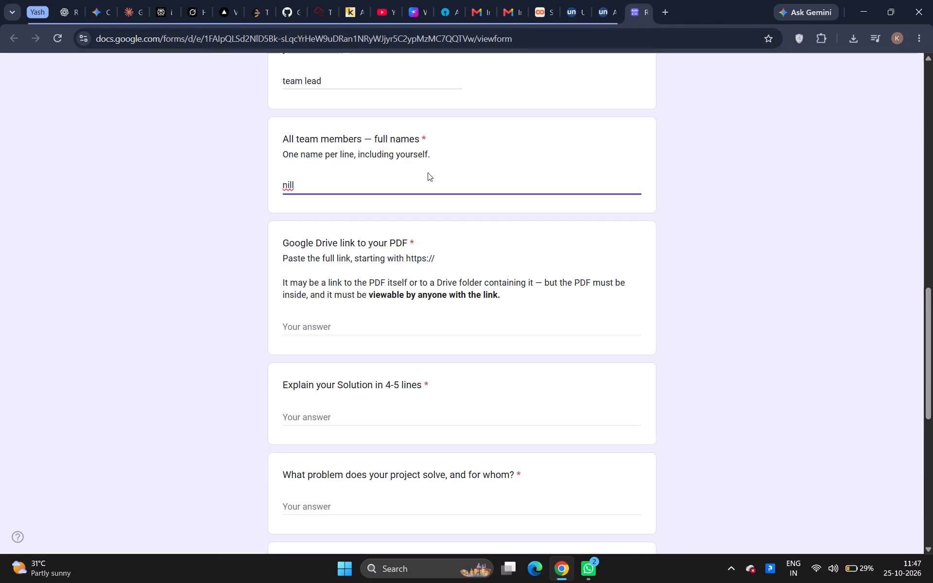
Look through the form's remaining questions, from the Google Drive PDF link to the personal contribution.
scroll(301, 395, "down", 14)
left_click(287, 383)
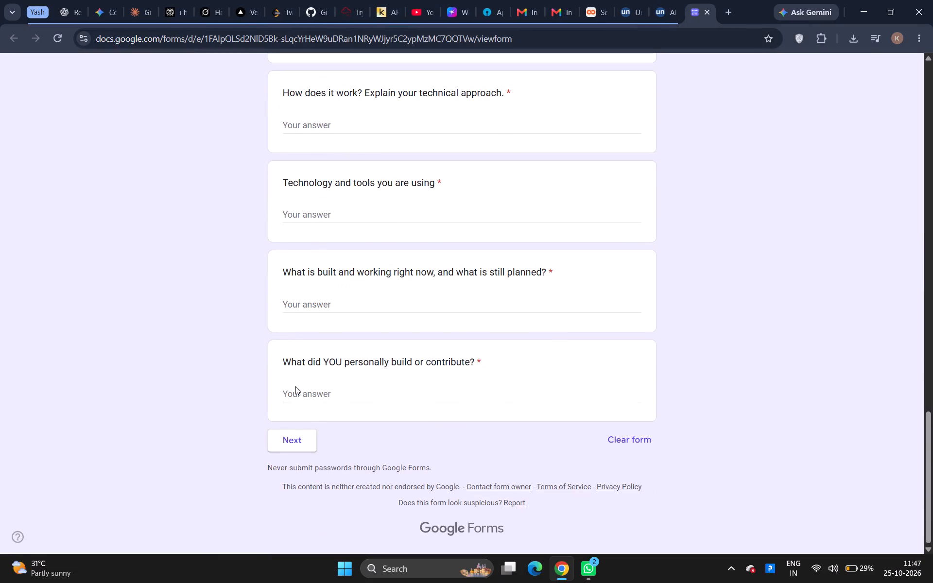
left_click(295, 386)
left_click(304, 399)
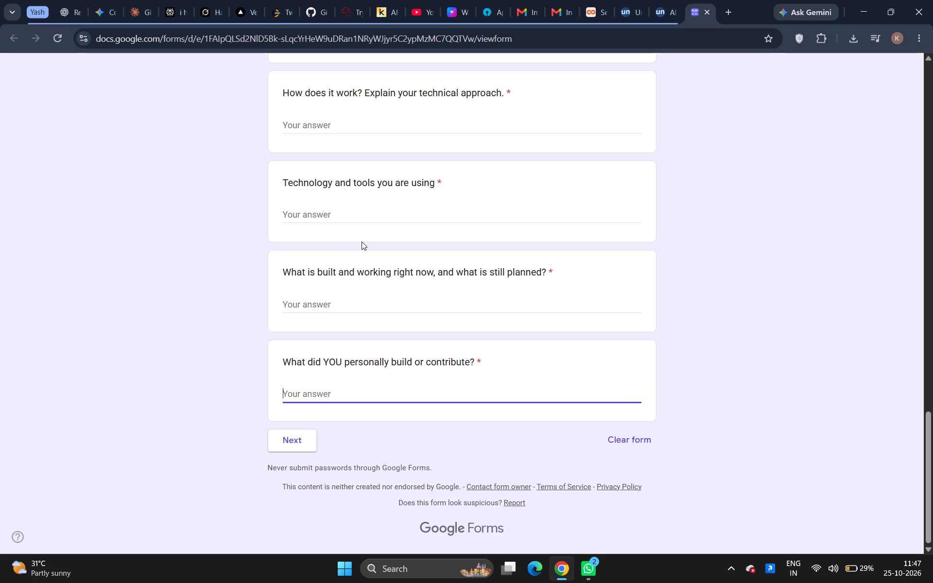
scroll(362, 241, "up", 4)
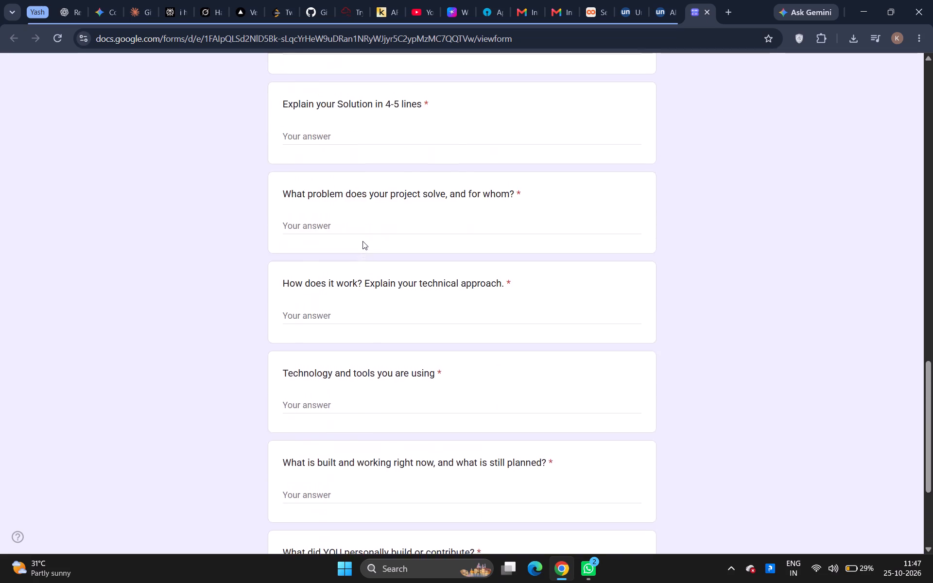
scroll(363, 241, "up", 3)
scroll(363, 246, "down", 1)
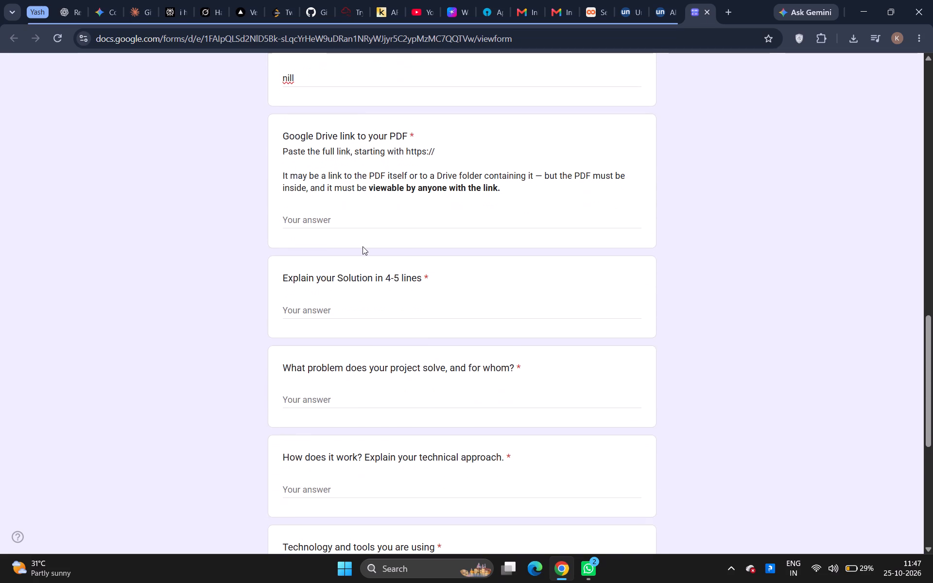
scroll(362, 247, "down", 3)
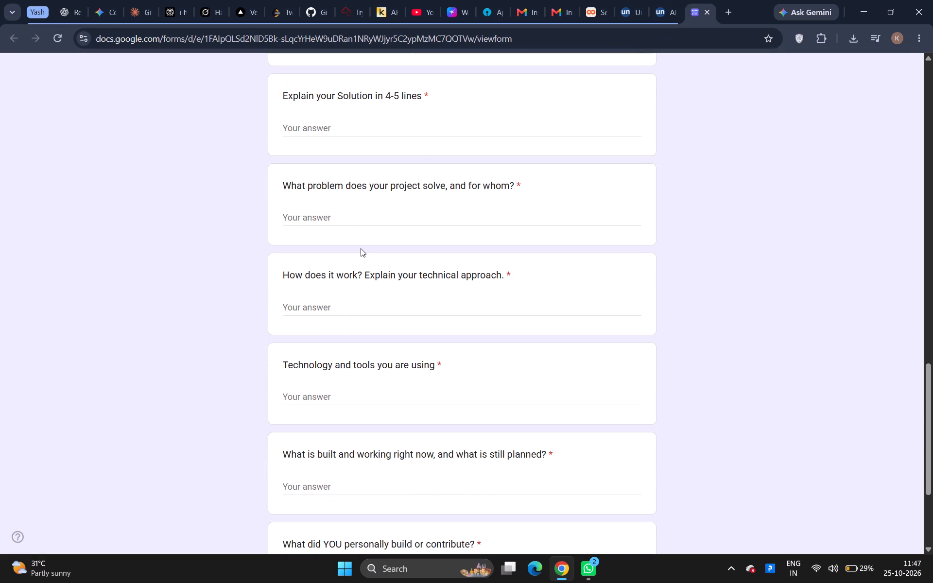
Look over the form's written questions, from the solution explanation to the personal contribution.
scroll(361, 248, "down", 1)
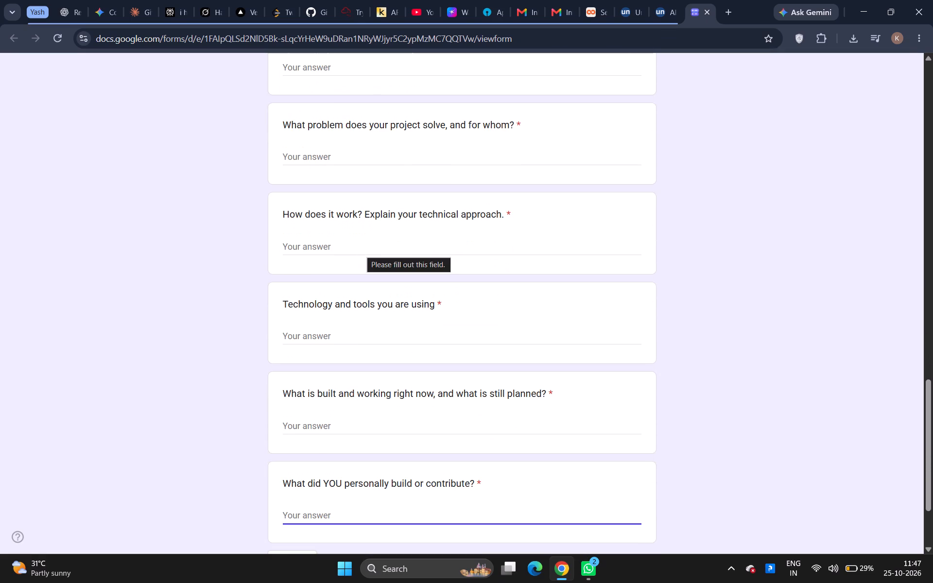
scroll(361, 248, "up", 1)
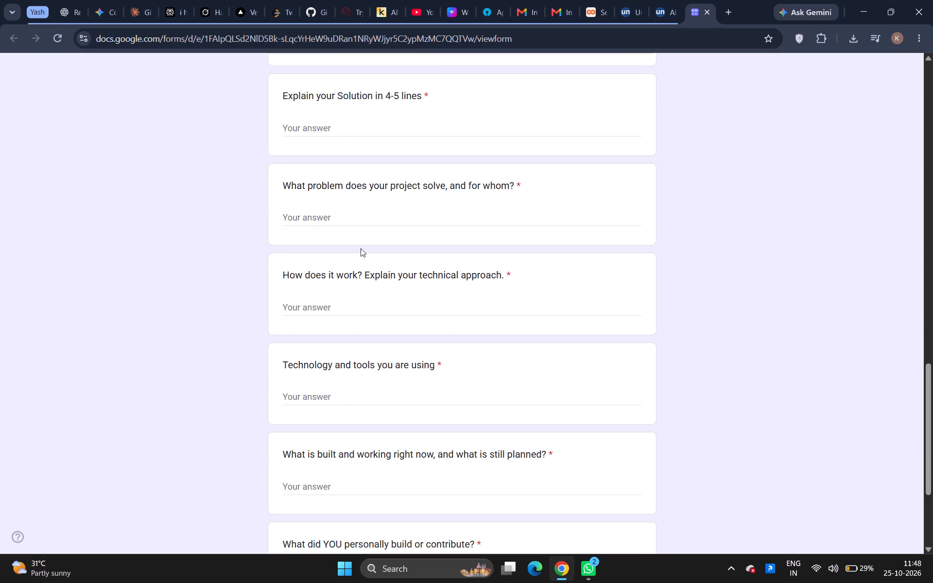
scroll(361, 248, "down", 1)
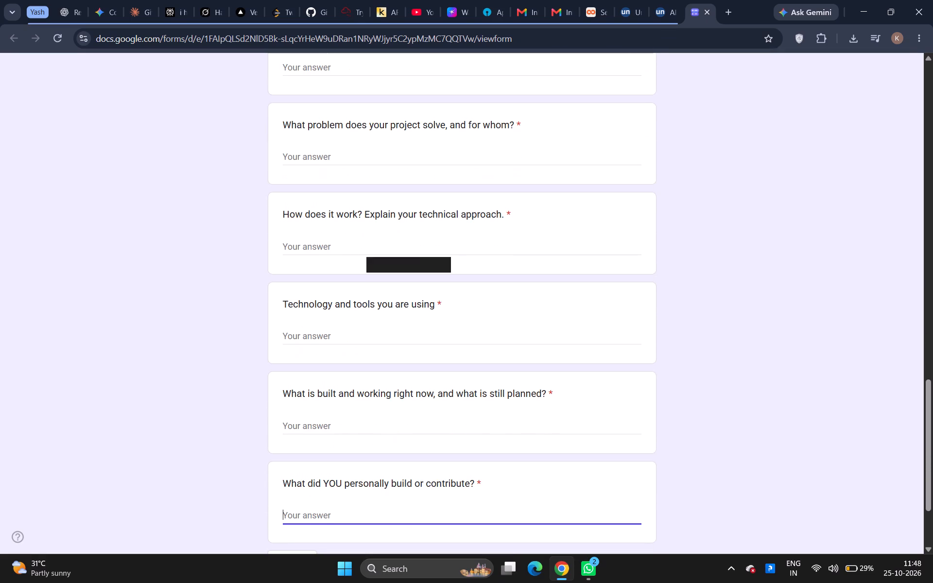
scroll(361, 248, "up", 1)
key("Down")
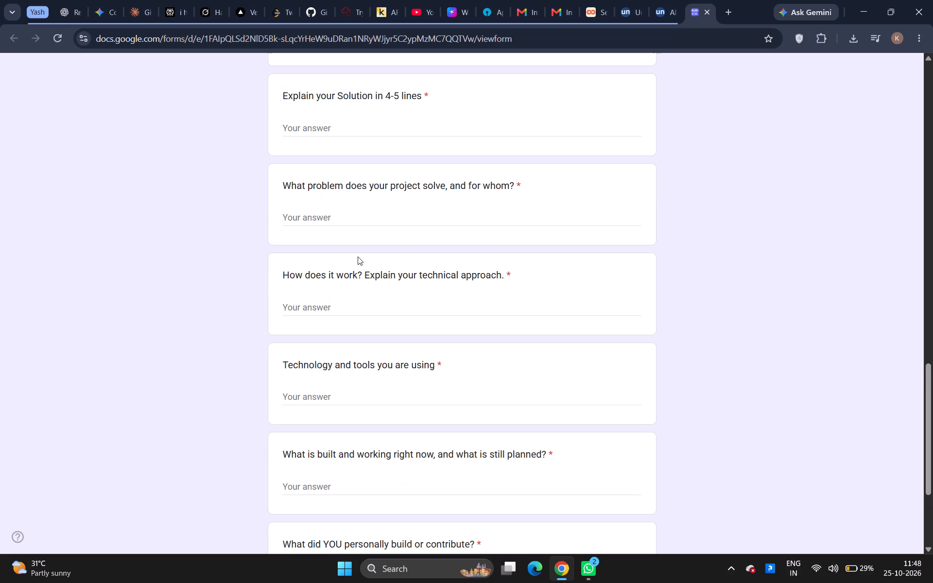
key("Down")
key("Down")
key("Down")
key("Up")
key("Up")
left_click_drag(373, 159, 382, 138)
left_click(380, 137)
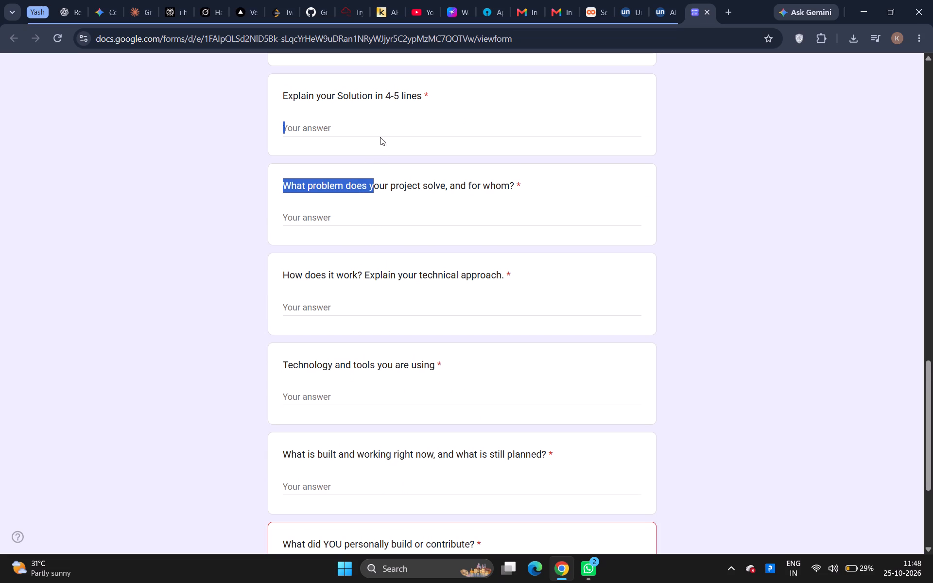
left_click(680, 215)
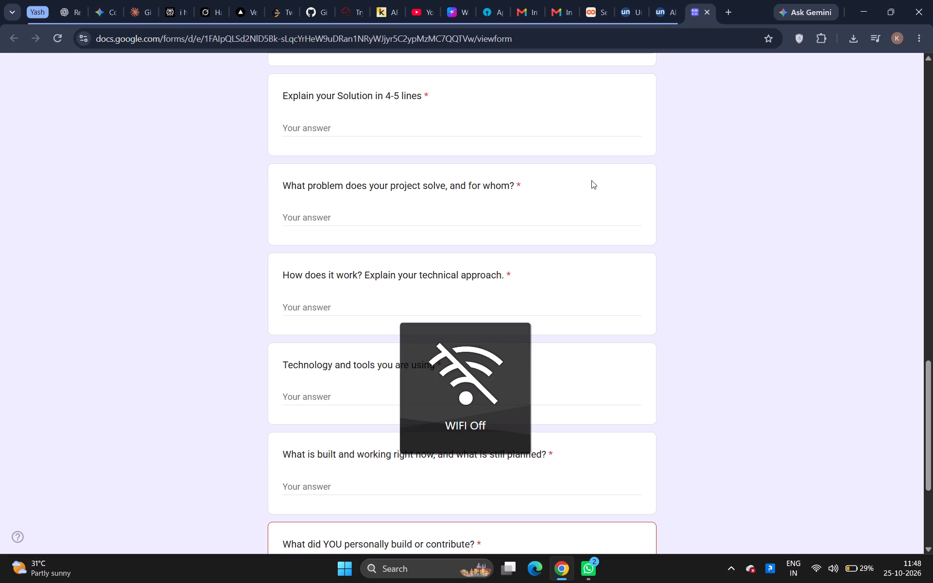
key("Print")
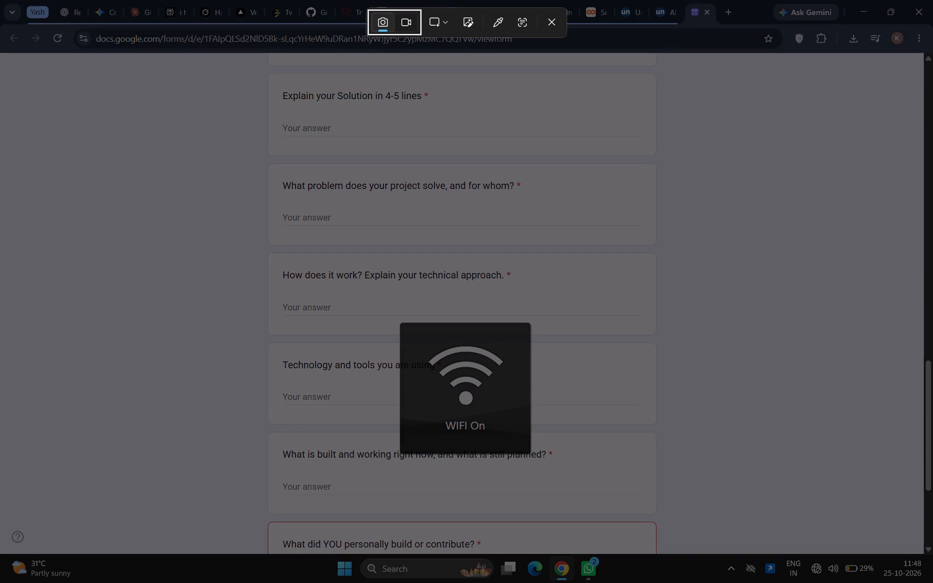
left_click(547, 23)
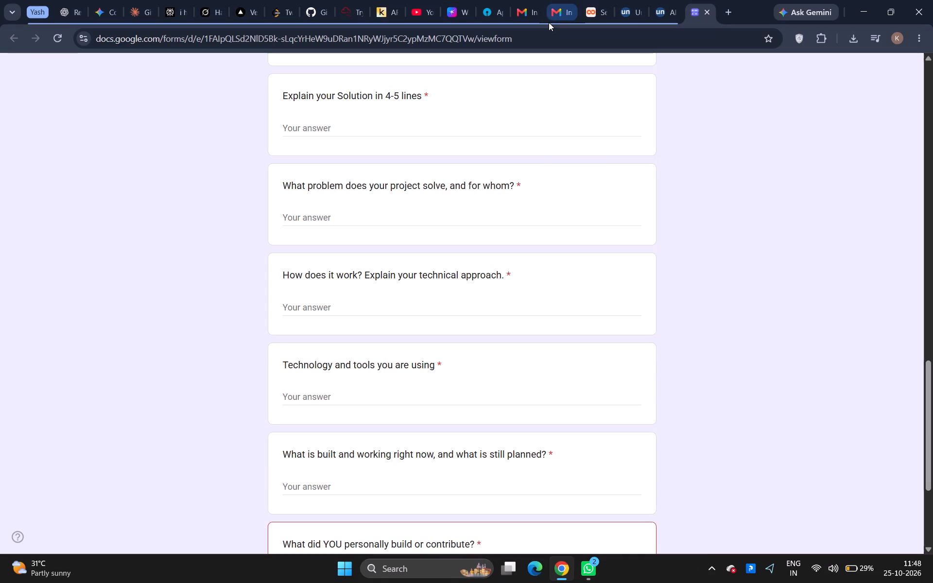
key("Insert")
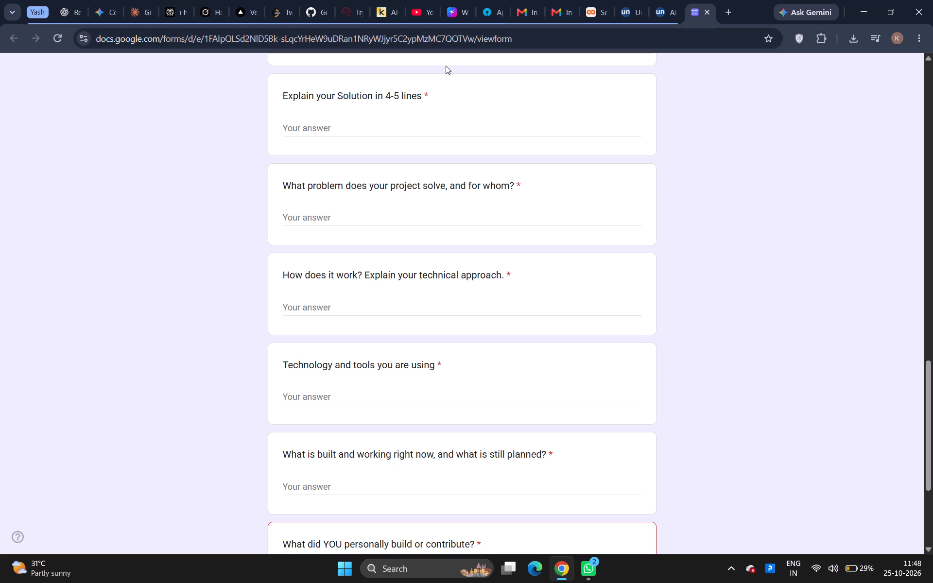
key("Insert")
Capture a screen snip of the form questions from "Explain your Solution in 4-5 lines" to "What is built and working right now, and what is still planned?".
key("Print")
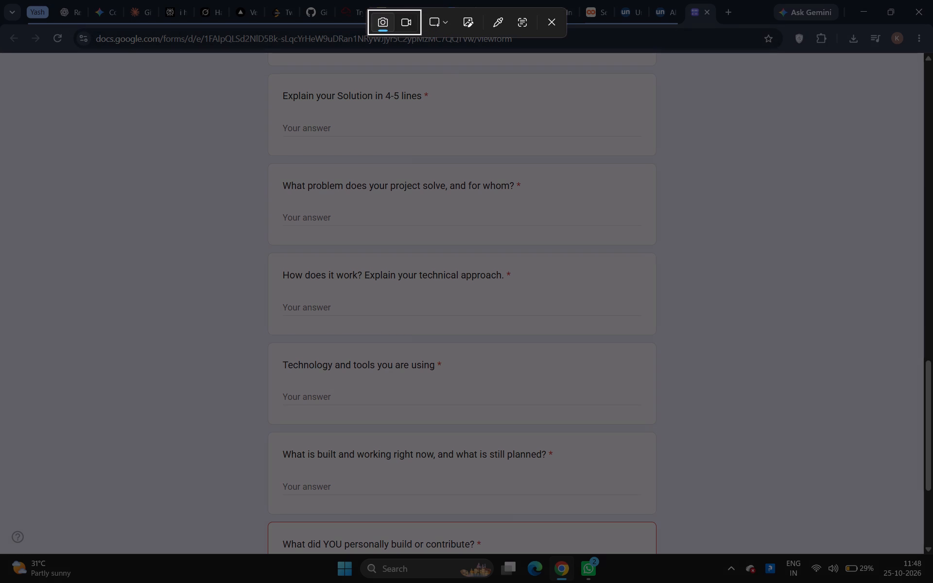
left_click_drag(262, 69, 661, 566)
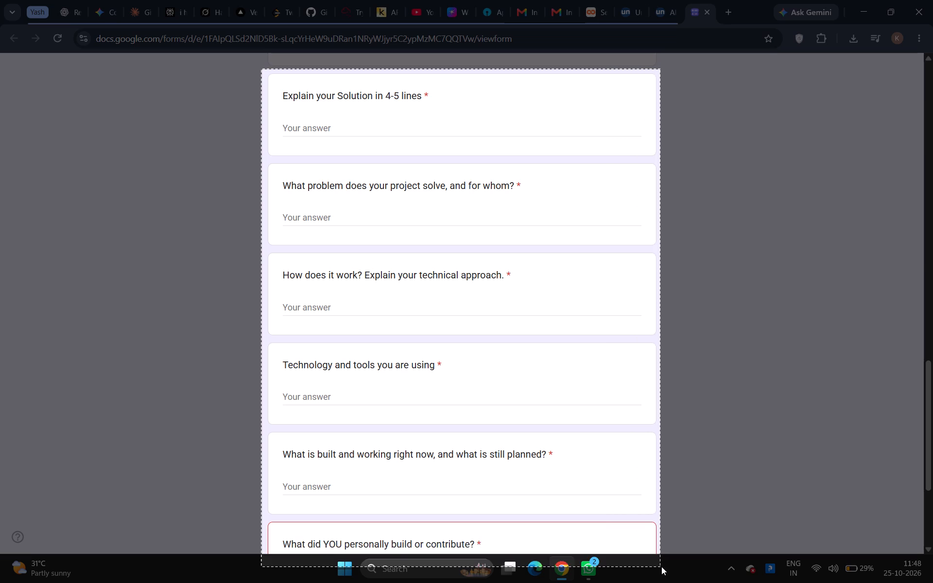
left_click_drag(661, 566, 664, 515)
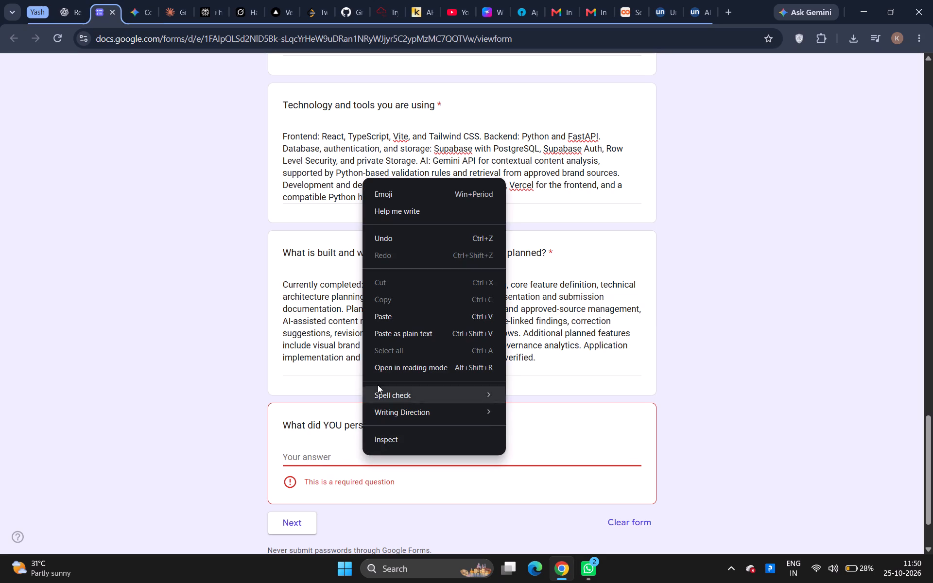
left_click(387, 316)
scroll(383, 328, "down", 4)
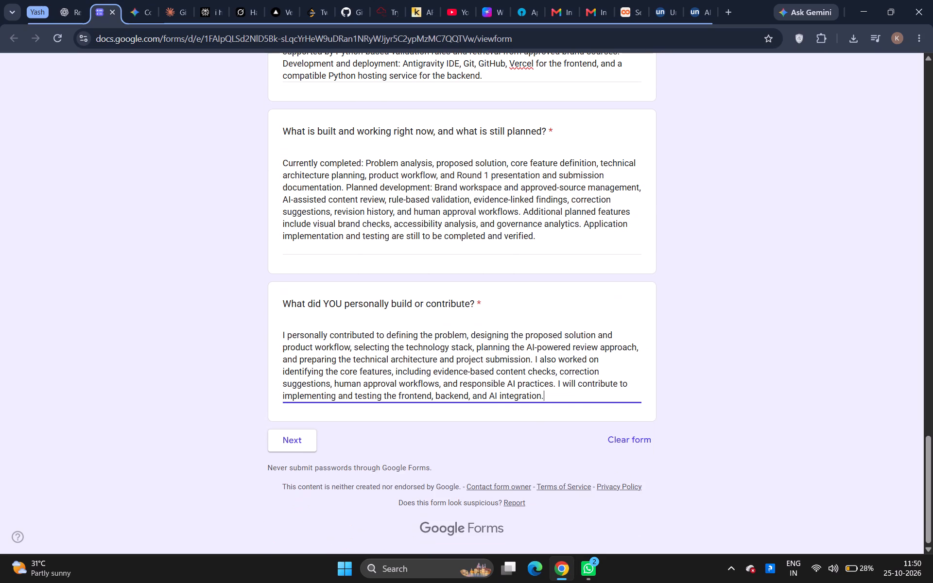
Check the form's earlier answers for any required question still left blank.
scroll(369, 353, "up", 19)
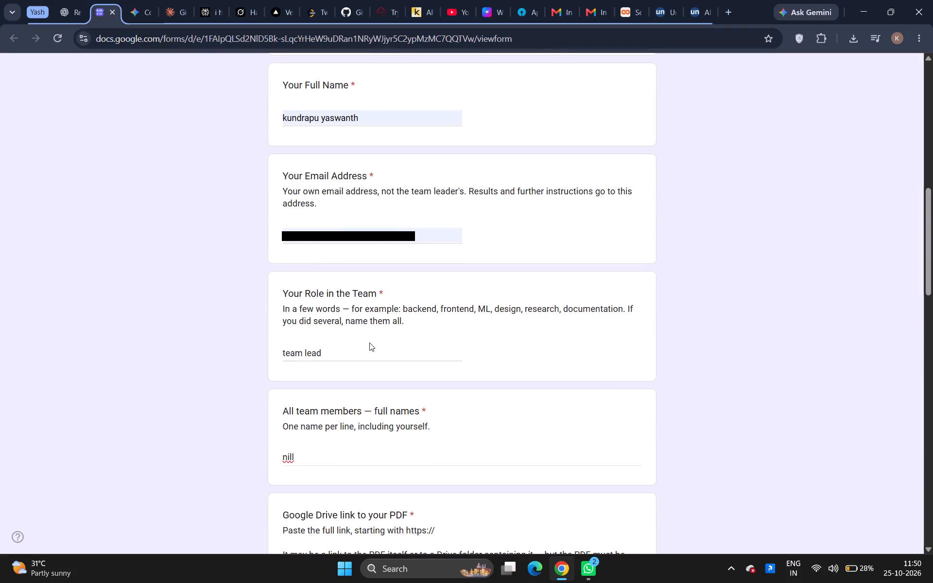
scroll(369, 343, "down", 4)
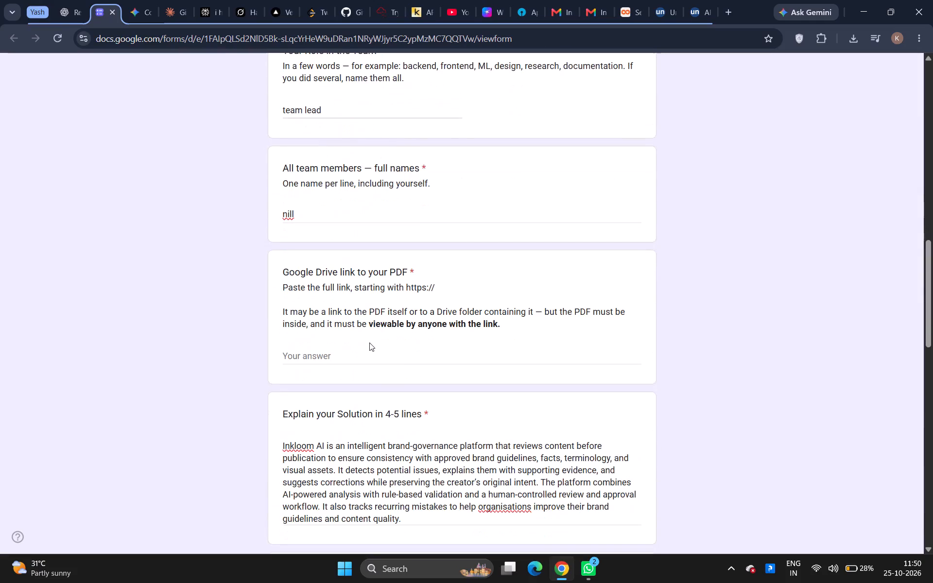
left_click(369, 343)
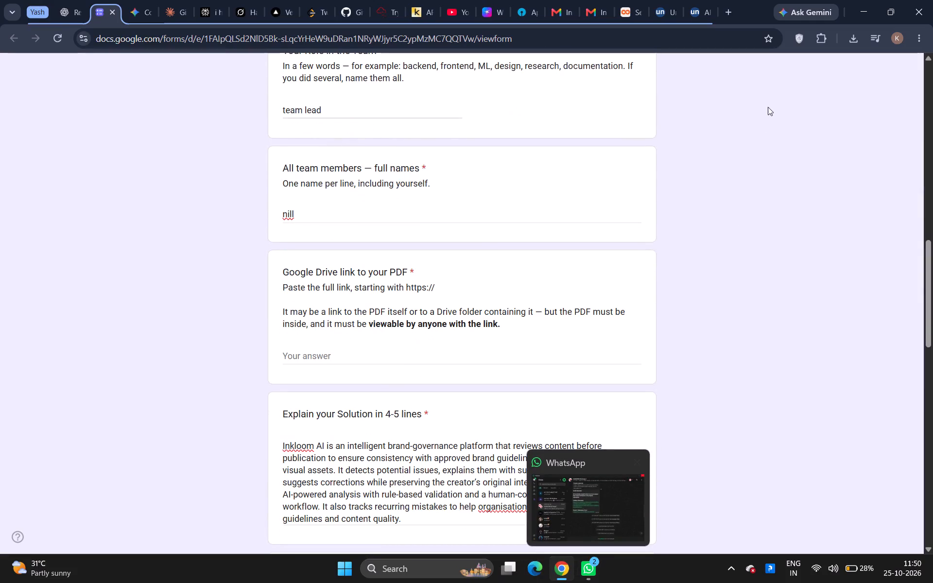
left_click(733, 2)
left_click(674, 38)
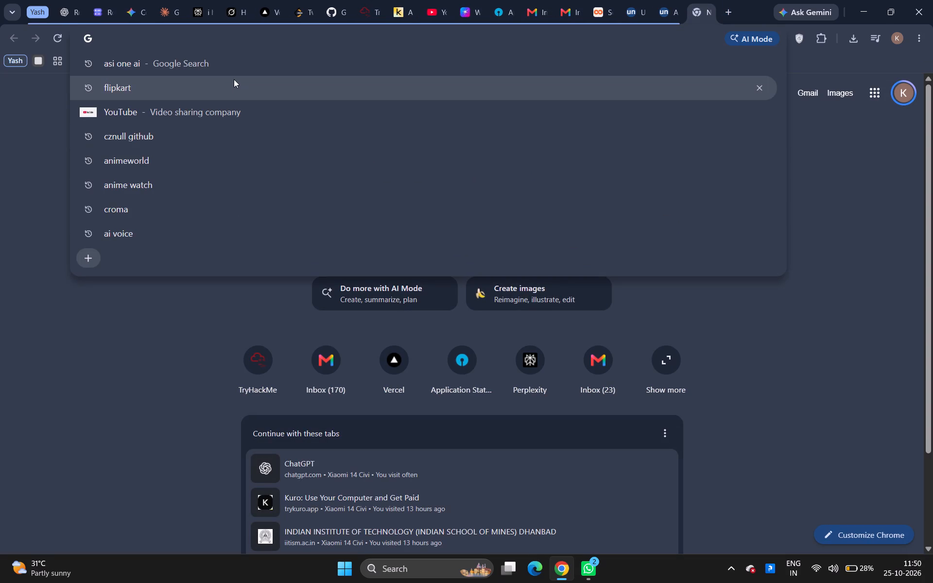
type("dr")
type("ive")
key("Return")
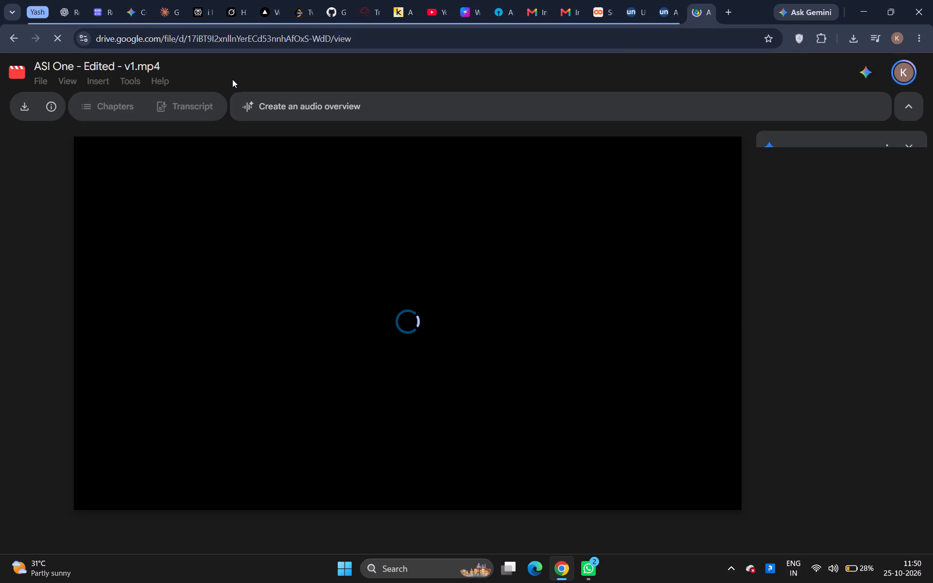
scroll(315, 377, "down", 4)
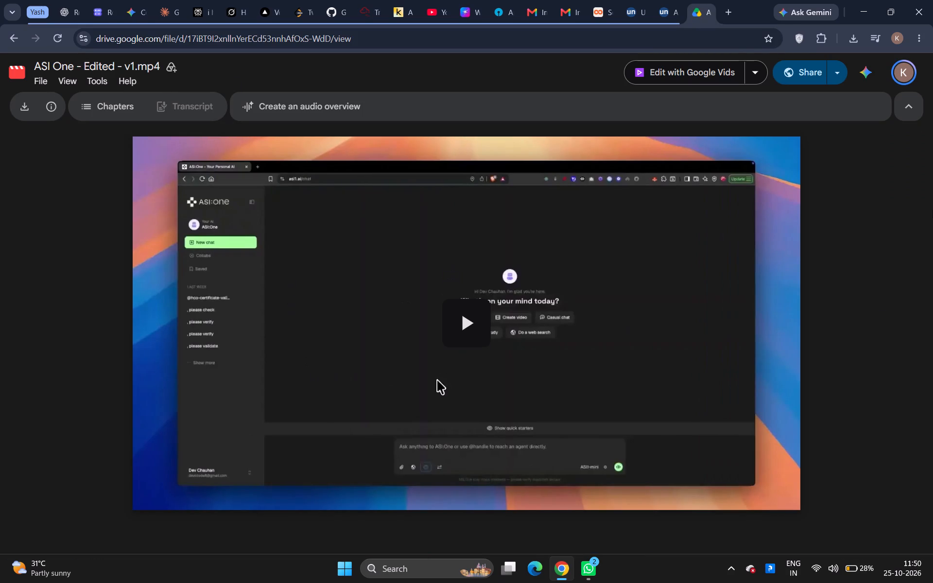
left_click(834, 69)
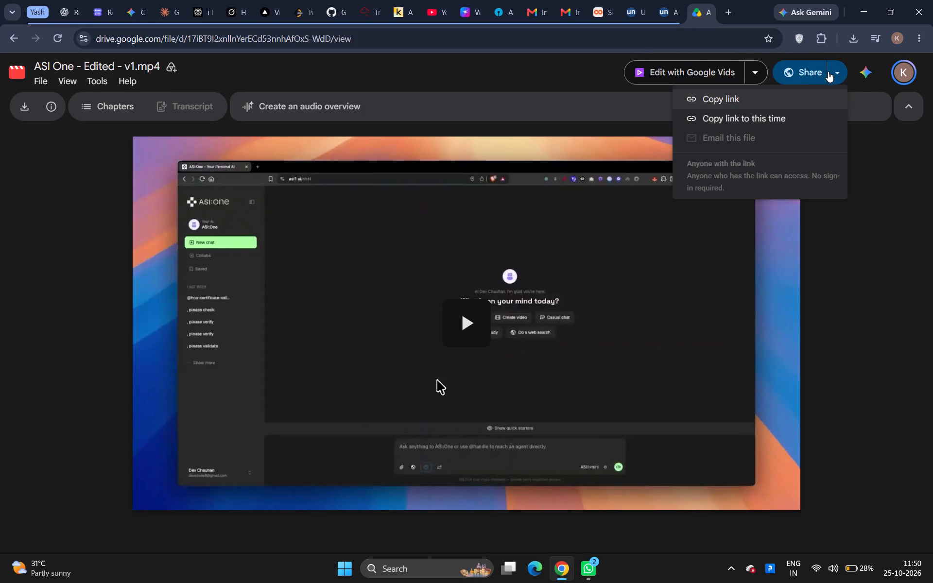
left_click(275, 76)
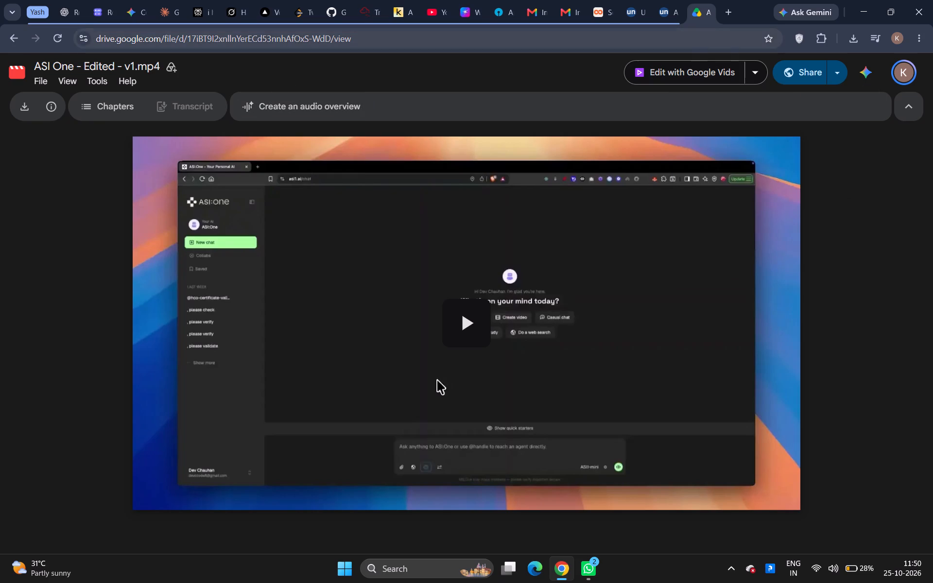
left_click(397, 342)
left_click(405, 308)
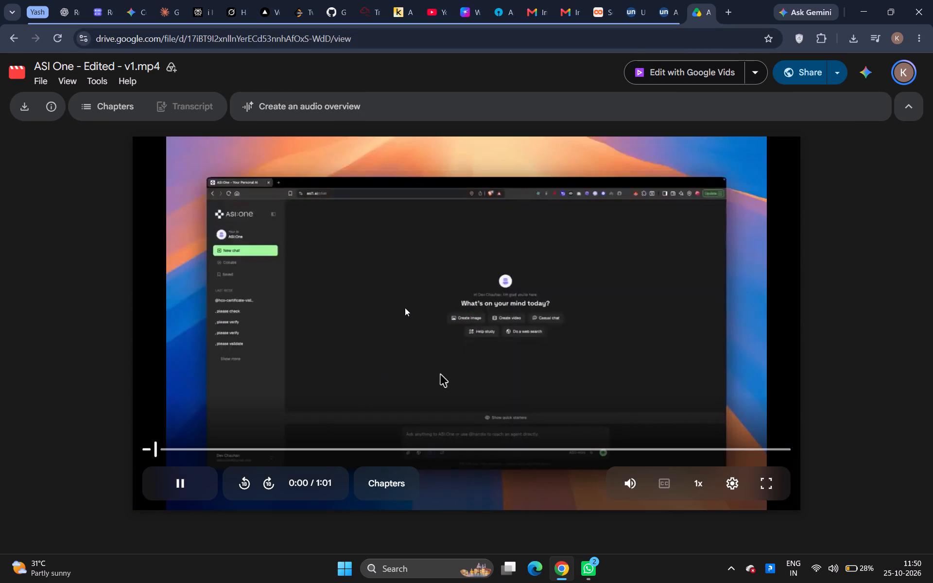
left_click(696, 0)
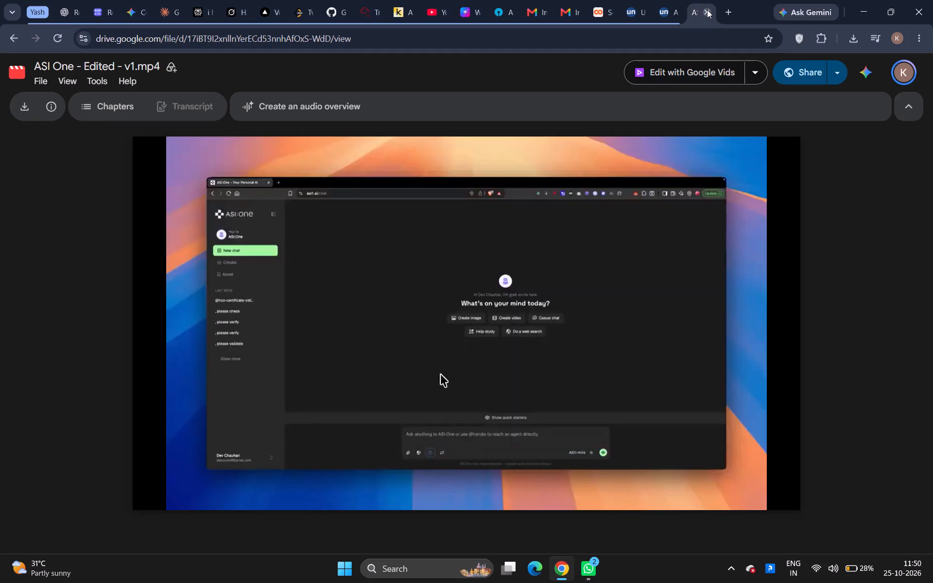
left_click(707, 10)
Search the web for google drive in a new tab and open the Drive home page.
left_click(725, 10)
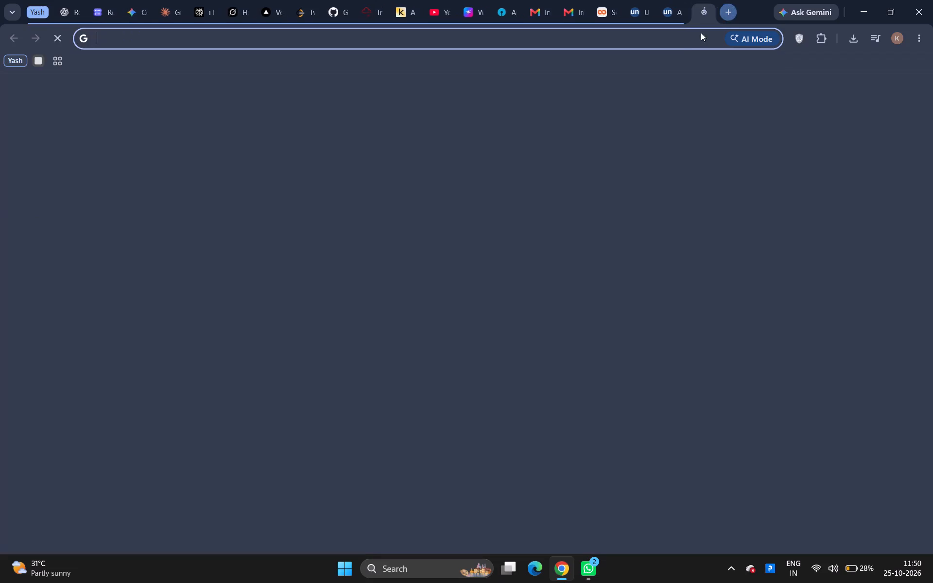
left_click(683, 45)
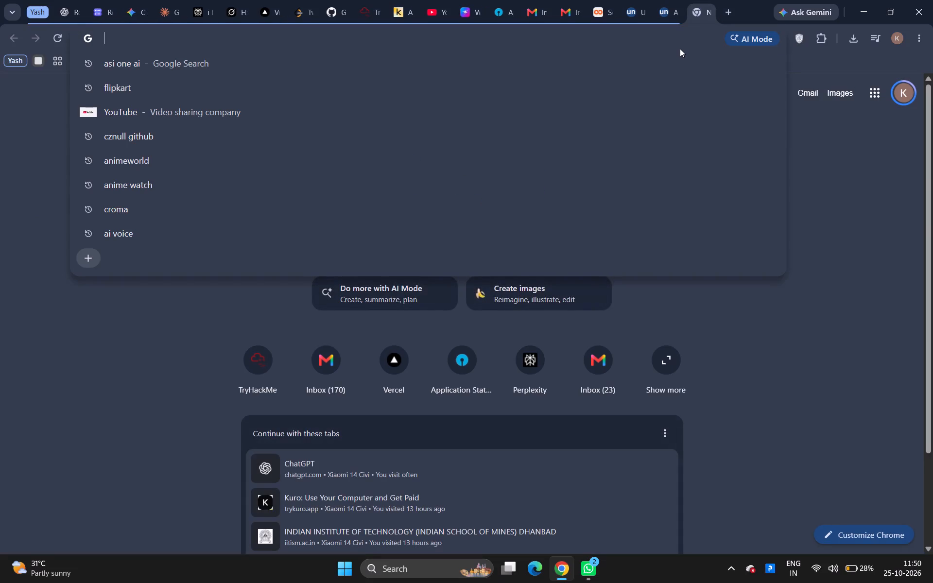
type("hg")
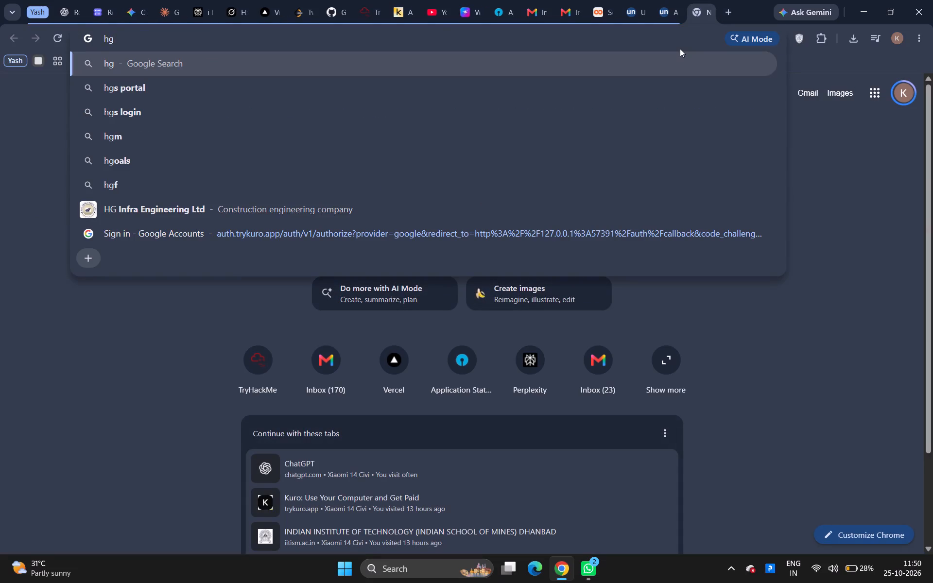
key("BackSpace")
key("BackSpace")
key("g")
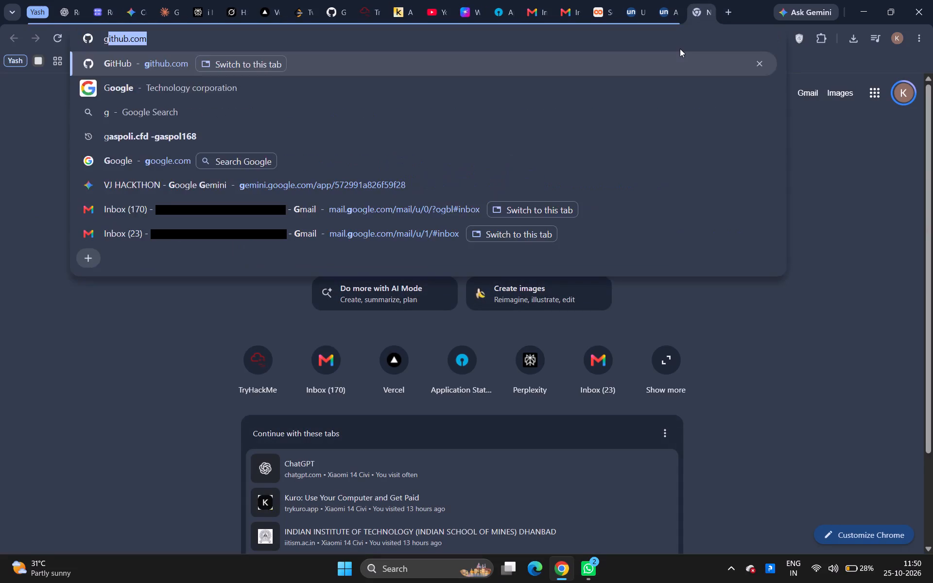
type("oogl")
key("e")
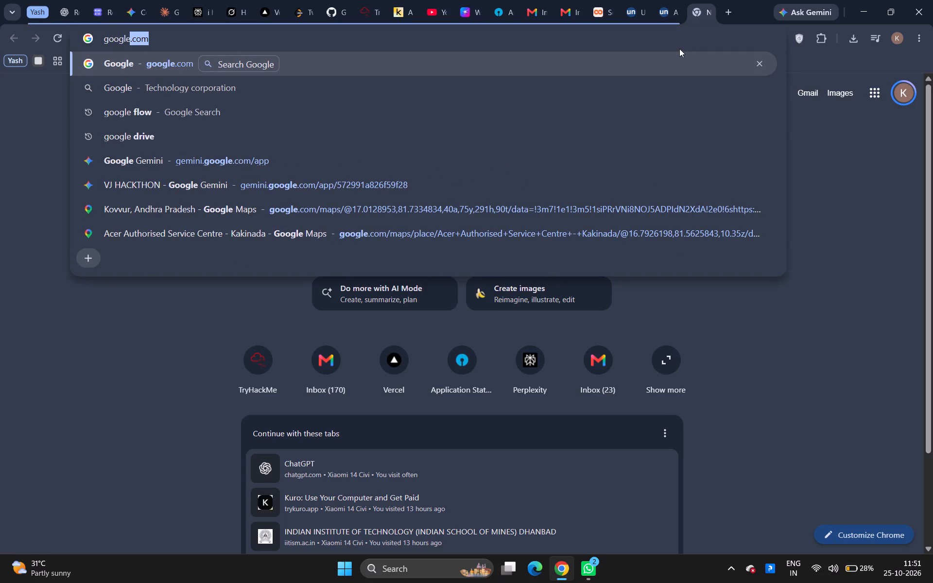
left_click(661, 145)
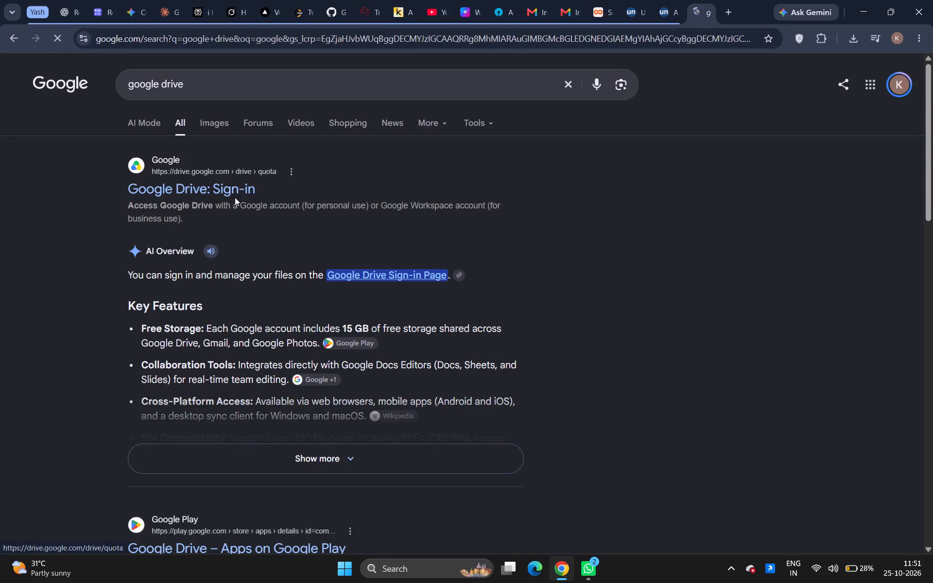
left_click(242, 186)
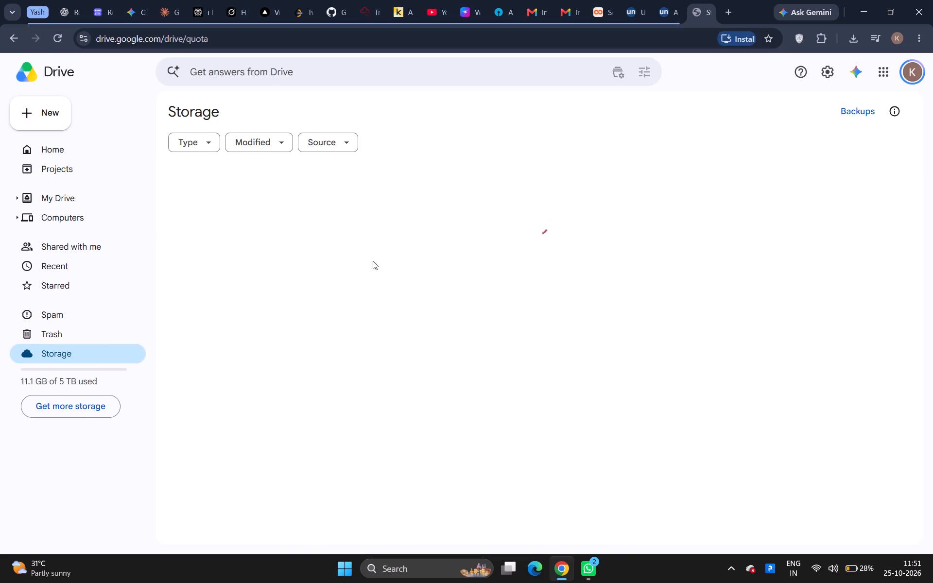
left_click(43, 143)
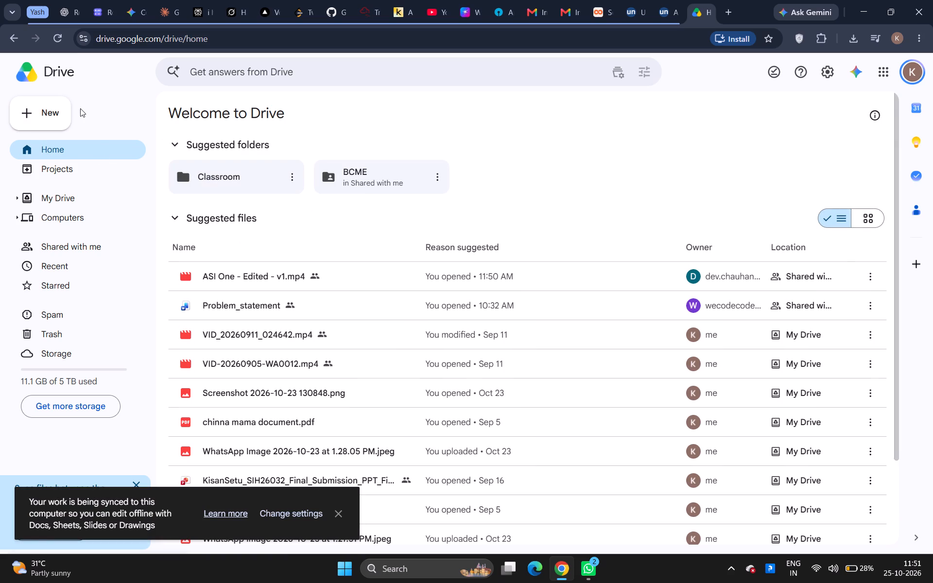
Upload the PDF Inkloom_AI_Round1_6Slides_REGENERATED from the Downloads folder to Google Drive.
left_click(51, 118)
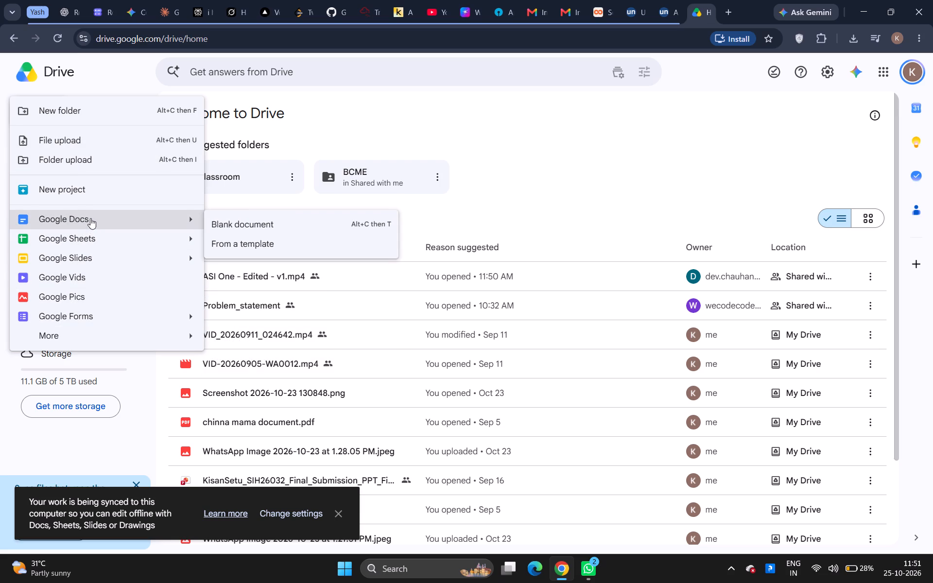
left_click(119, 136)
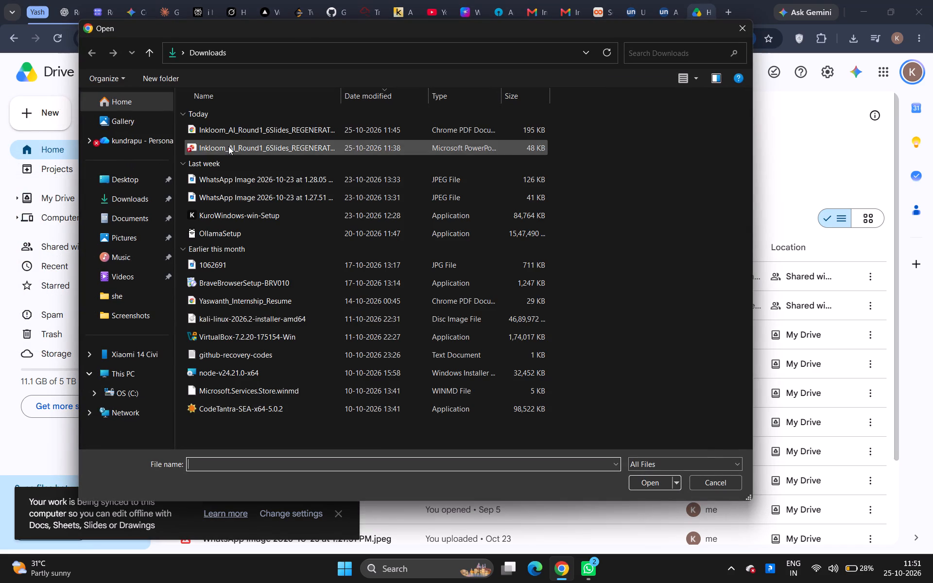
left_click(247, 129)
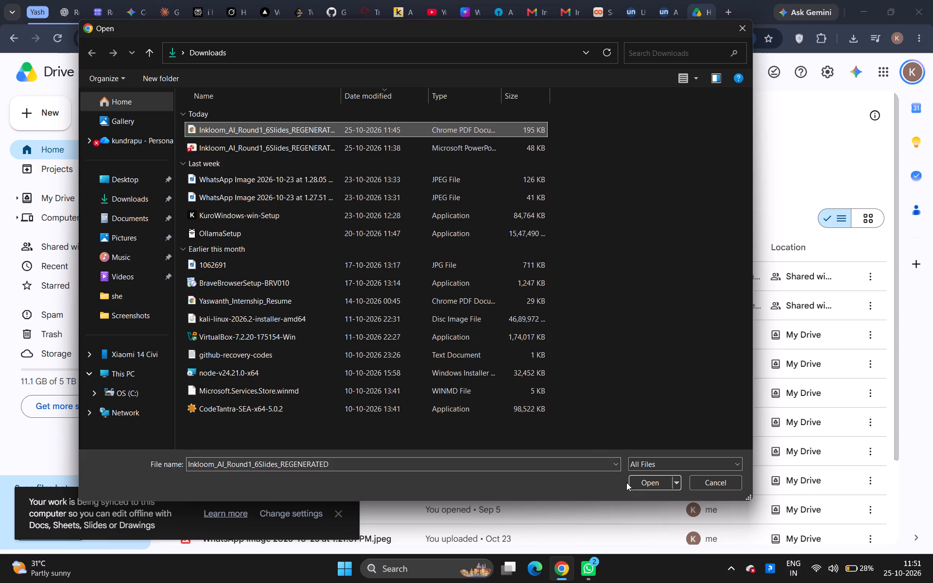
left_click(640, 484)
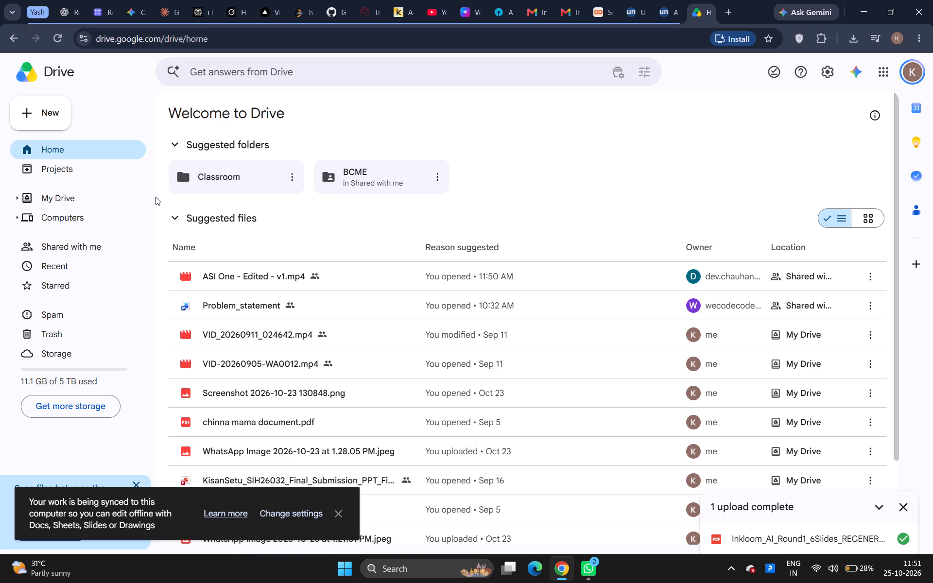
Look through the full list of suggested files on the Drive home page for the uploaded Inkloom PDF.
scroll(712, 464, "down", 6)
scroll(735, 480, "up", 1)
scroll(735, 480, "down", 5)
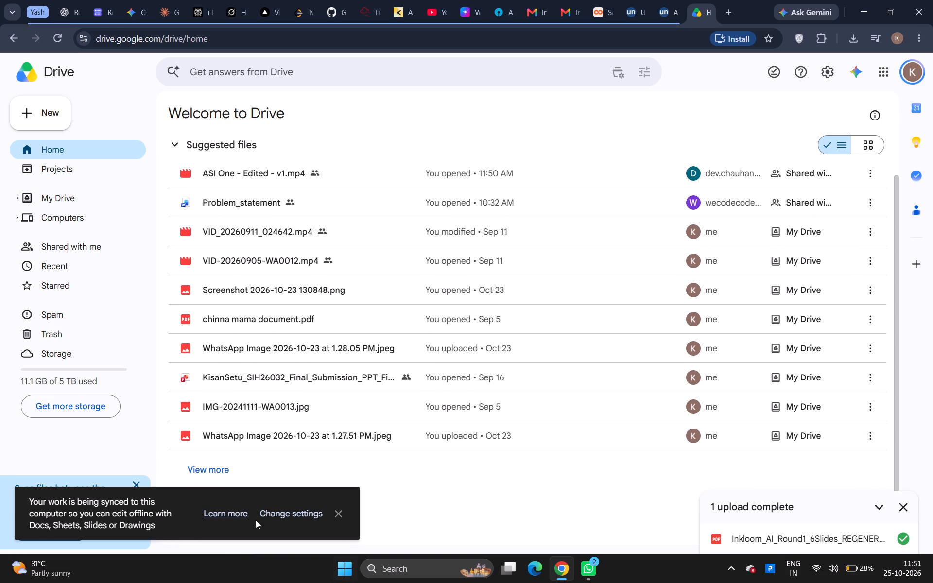
left_click(340, 512)
left_click(226, 462)
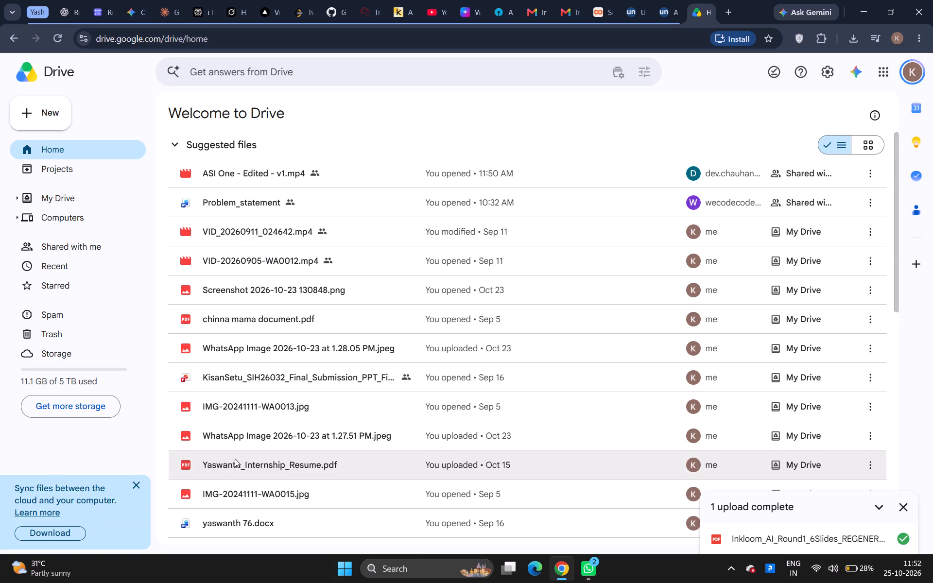
scroll(236, 459, "down", 12)
scroll(237, 462, "down", 10)
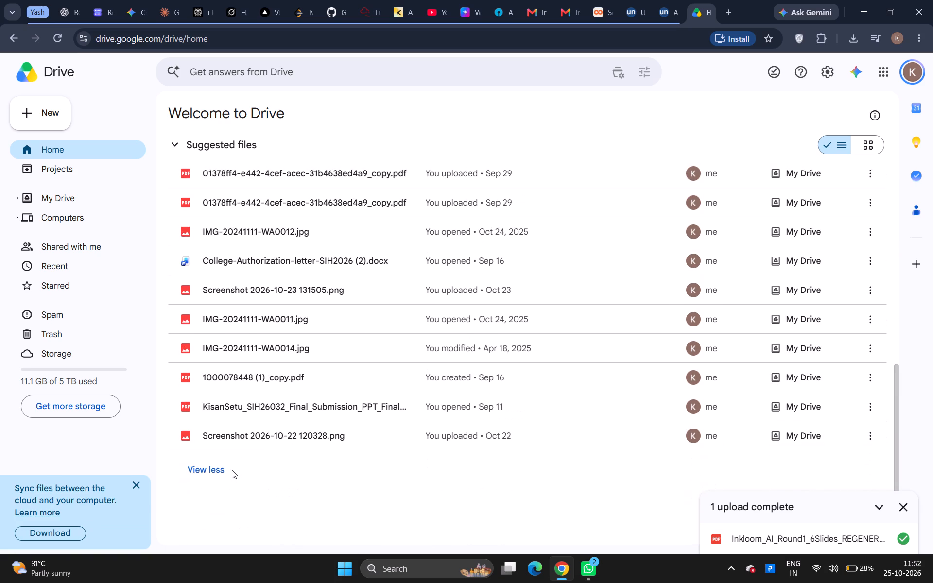
left_click(232, 468)
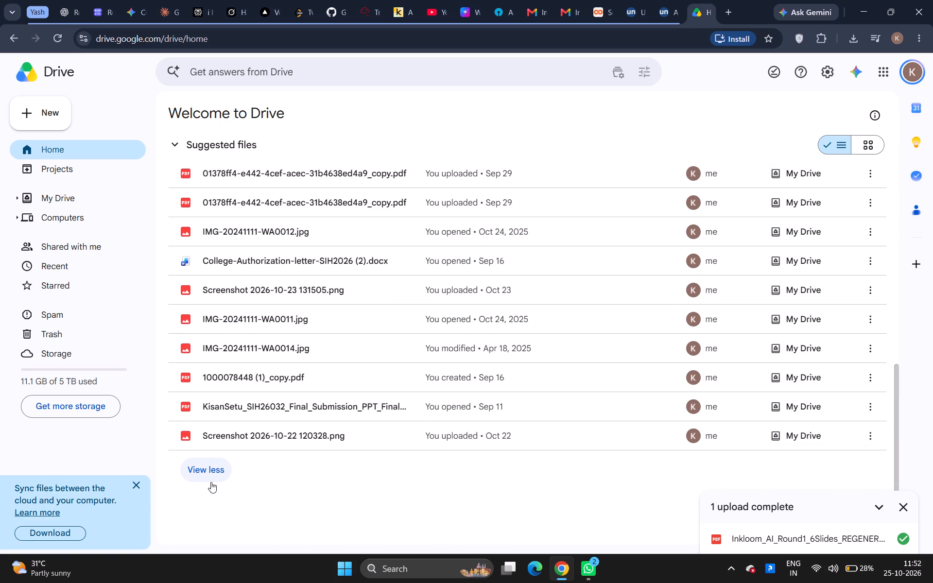
left_click(211, 482)
scroll(229, 468, "up", 13)
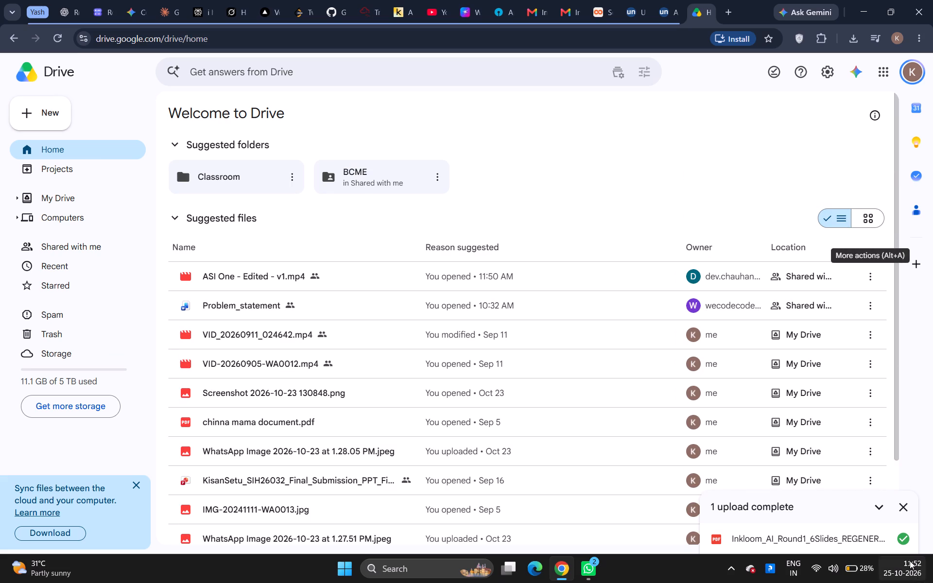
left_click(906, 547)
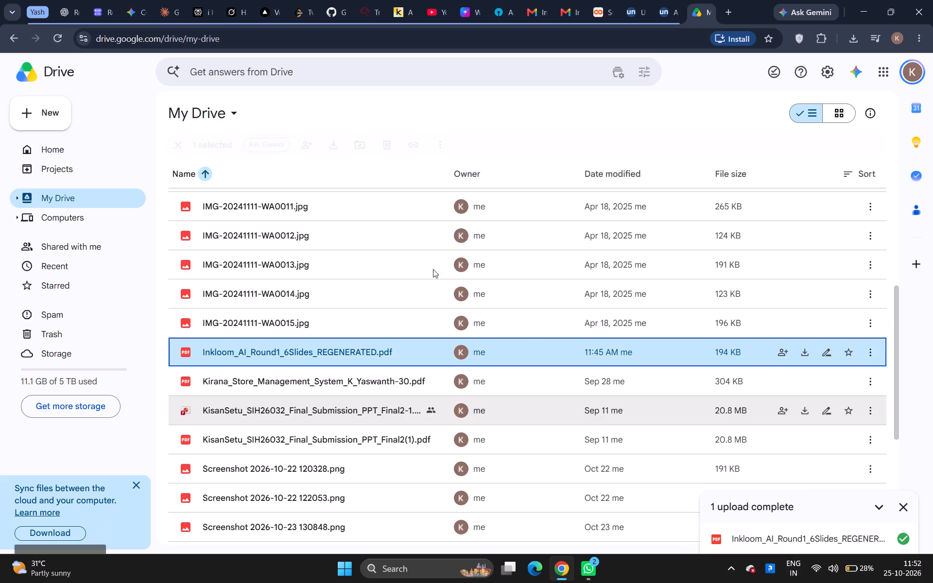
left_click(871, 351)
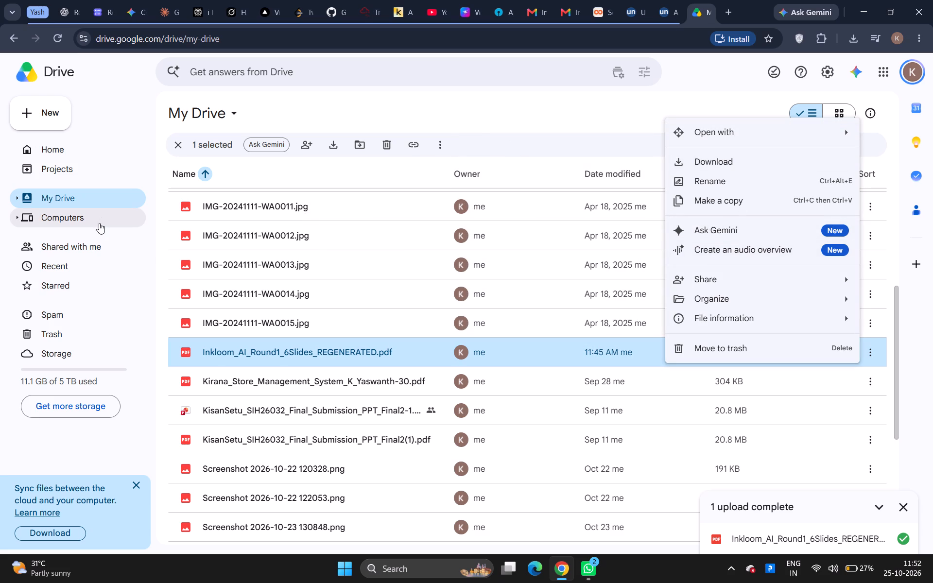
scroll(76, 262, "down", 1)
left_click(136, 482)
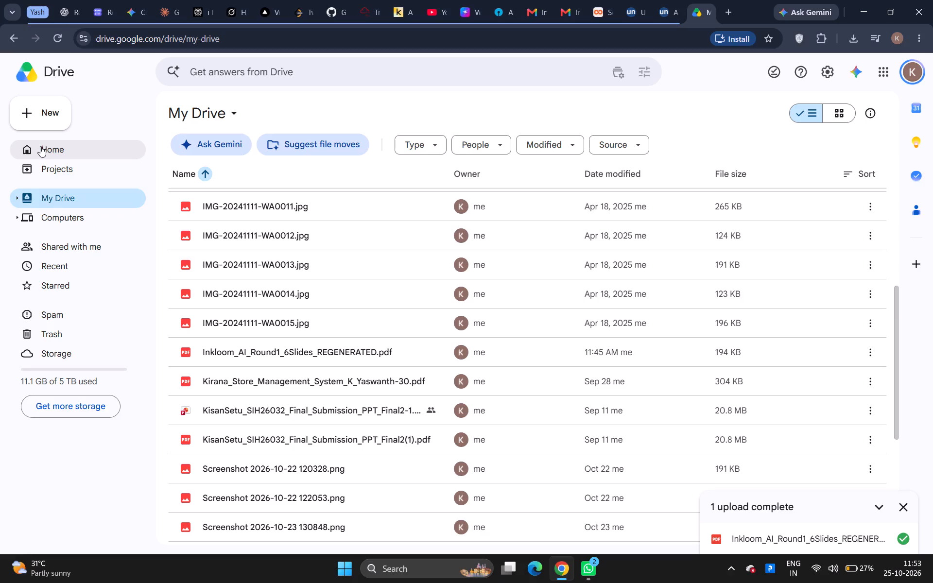
Reload the Drive home page and check its suggested files for Inkloom_AI_Round1_6Slides_REGENERATED.pdf.
left_click(41, 146)
scroll(380, 360, "down", 1)
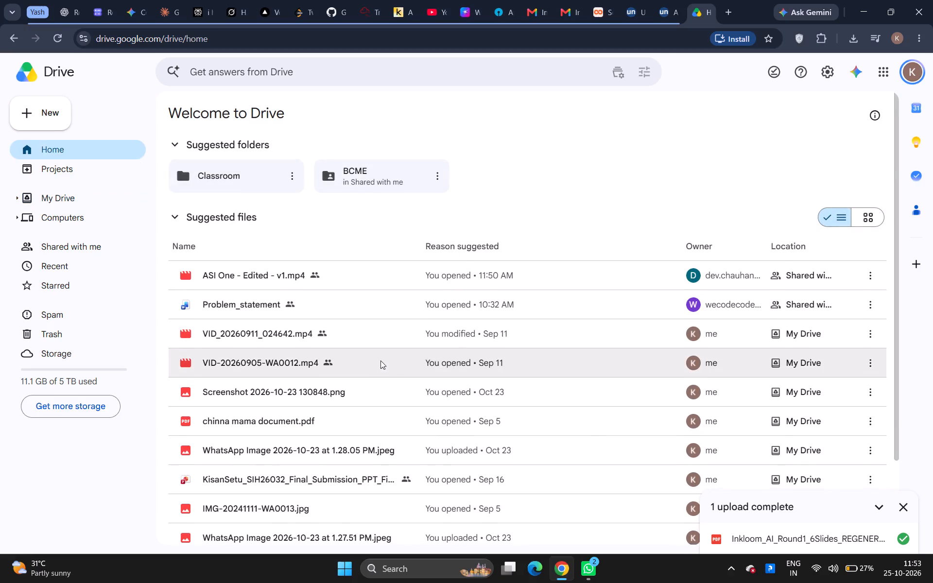
scroll(380, 360, "down", 2)
scroll(380, 360, "up", 3)
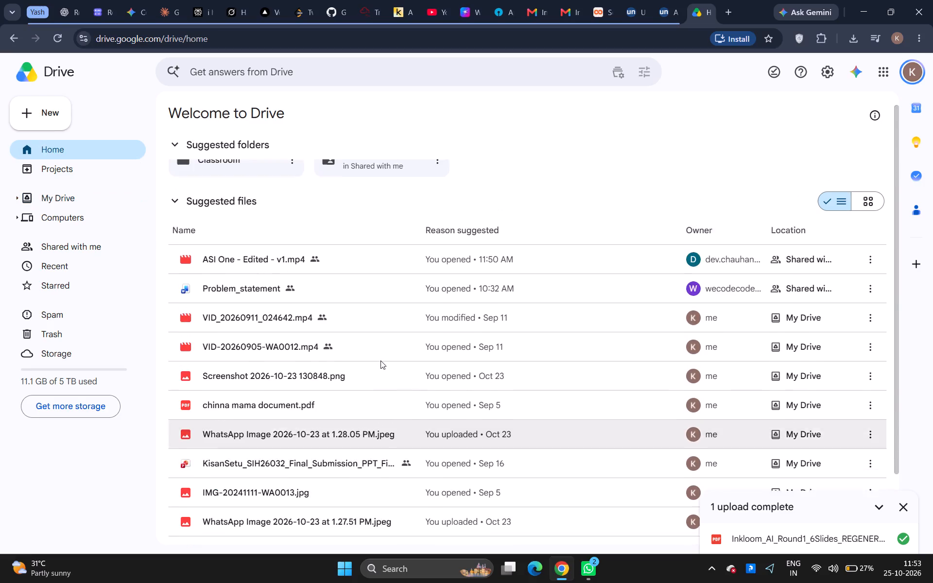
scroll(380, 360, "up", 1)
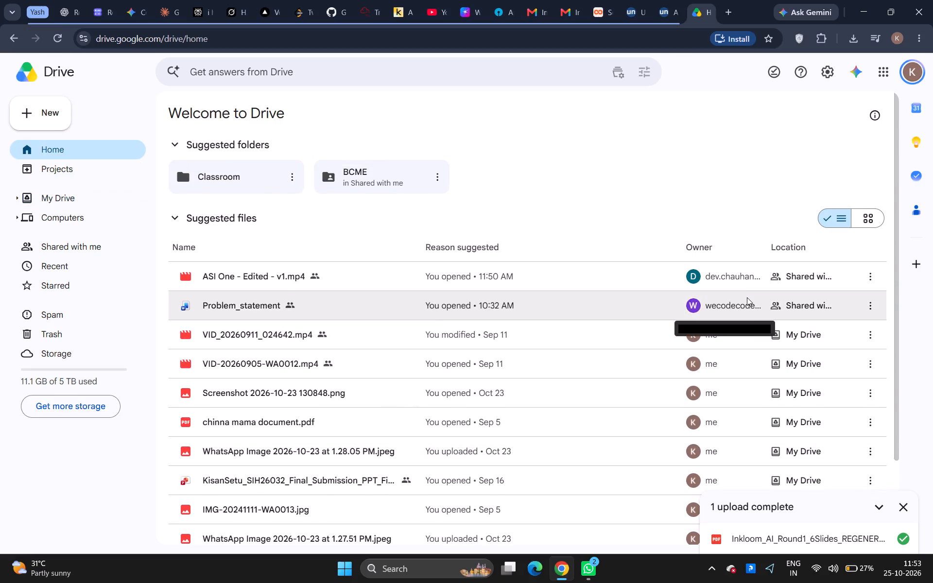
scroll(746, 339, "down", 5)
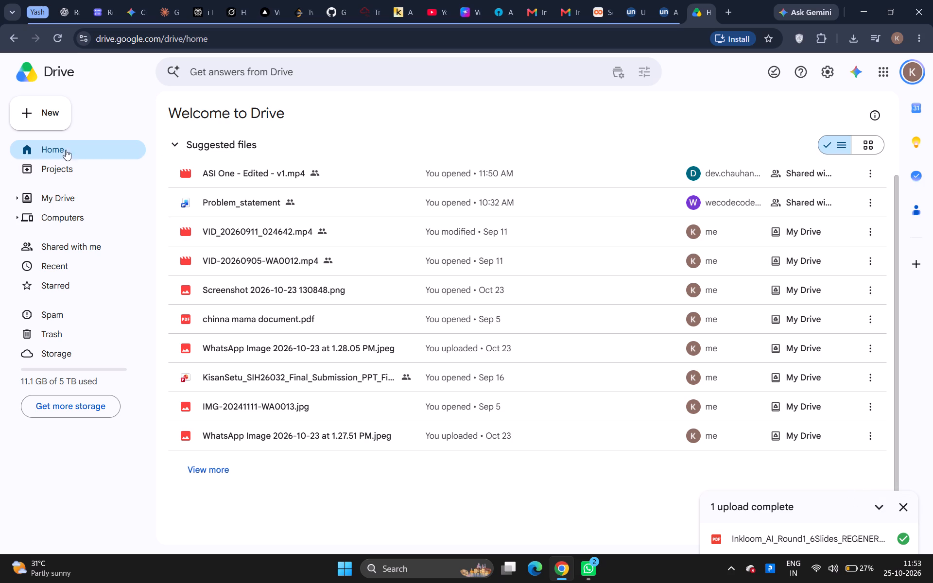
left_click(52, 87)
left_click(55, 70)
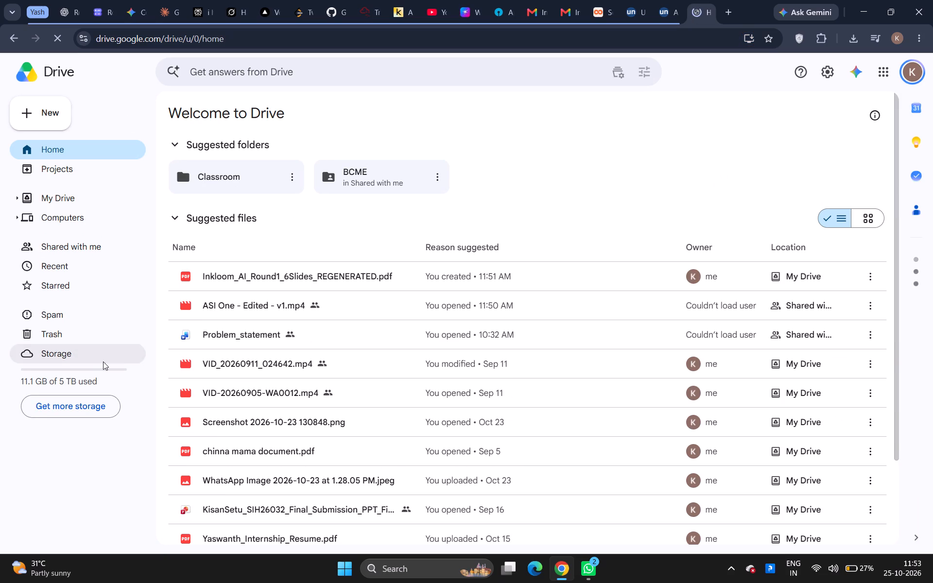
scroll(258, 232, "down", 1)
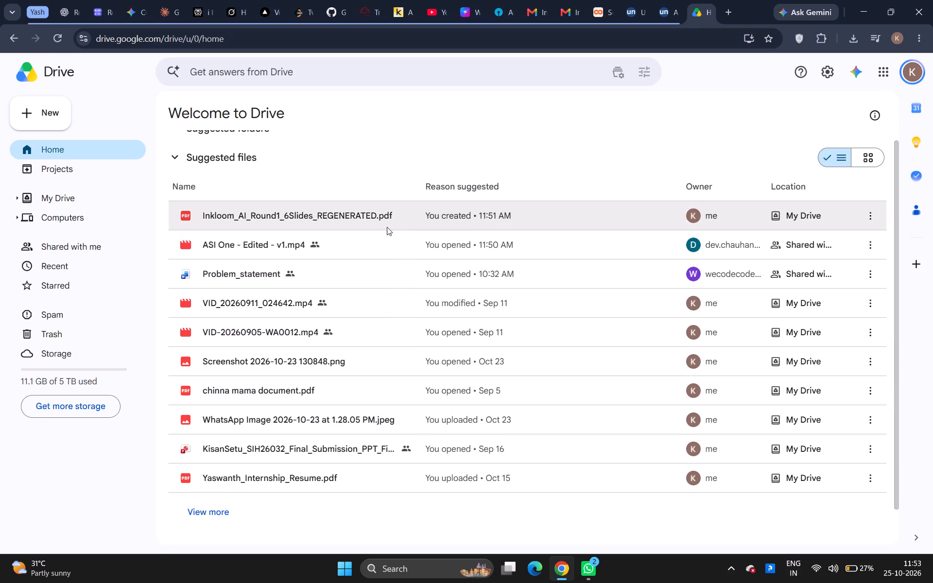
scroll(370, 258, "down", 3)
scroll(369, 262, "up", 2)
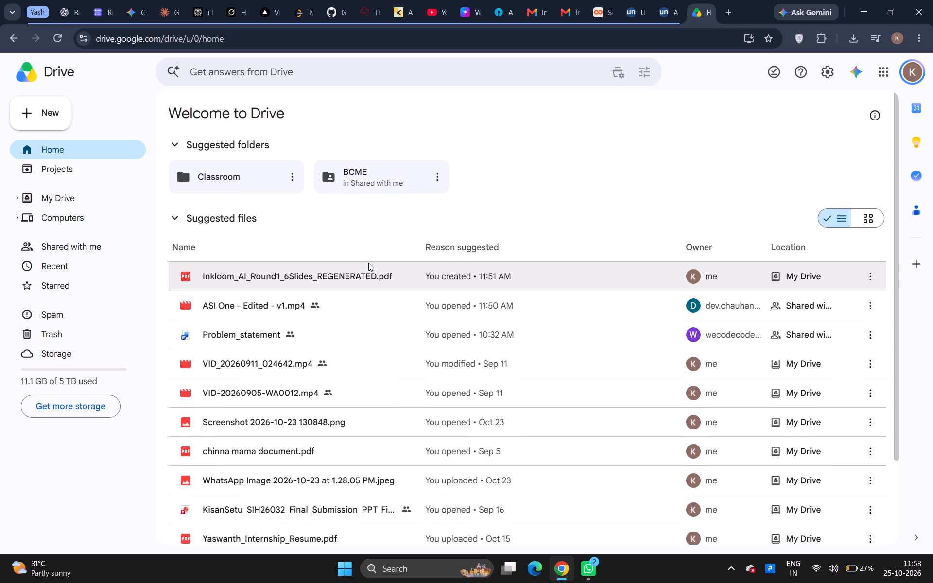
scroll(376, 302, "down", 1)
Show Inkloom_AI_Round1_6Slides_REGENERATED.pdf in its My Drive location and copy its link.
left_click(812, 208)
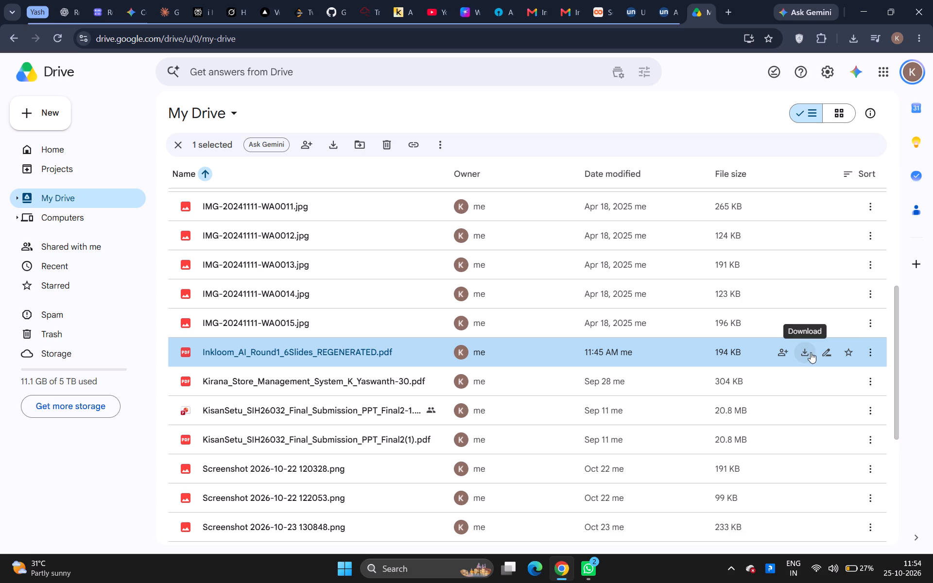
left_click(868, 349)
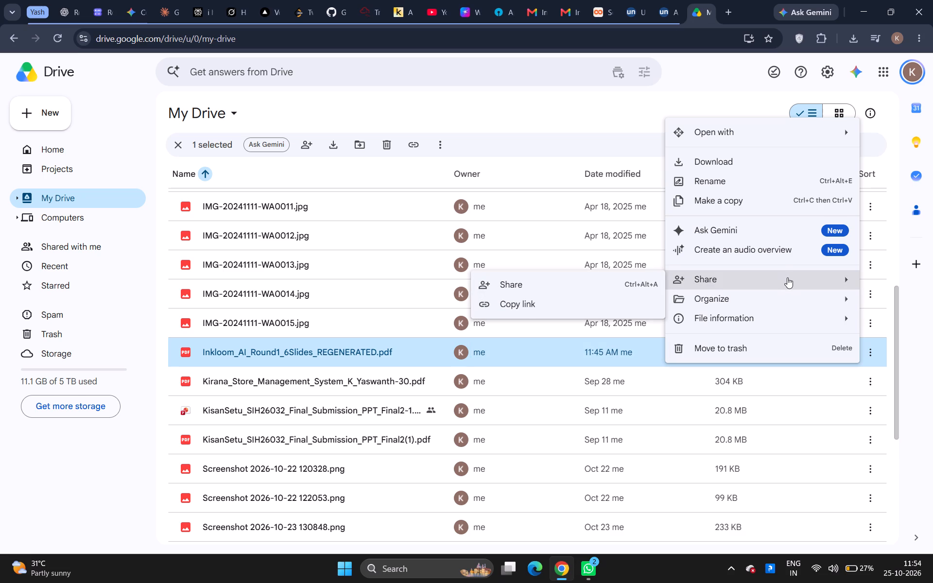
left_click(695, 271)
left_click(618, 307)
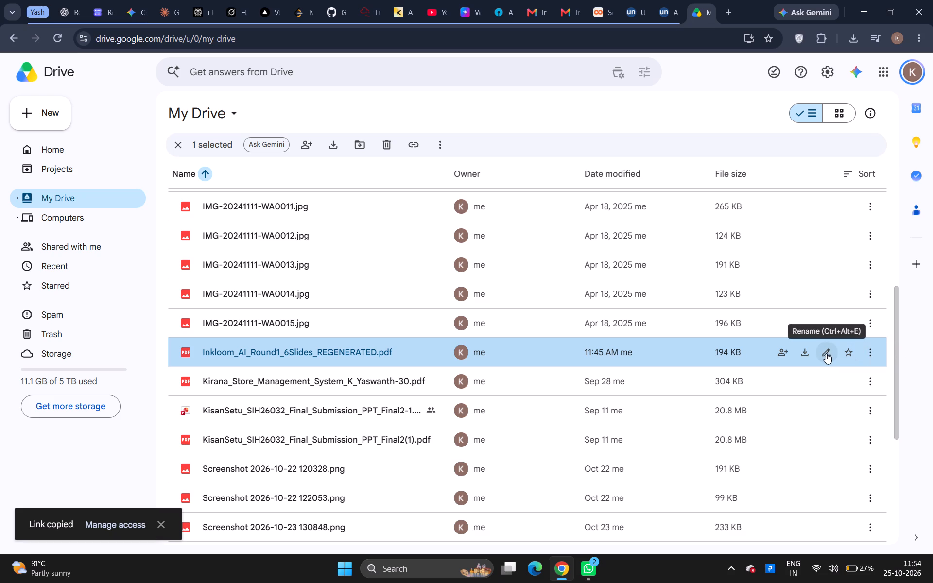
Share the Inkloom PDF with "Anyone with the link" as Viewer and copy its sharing link.
left_click(783, 349)
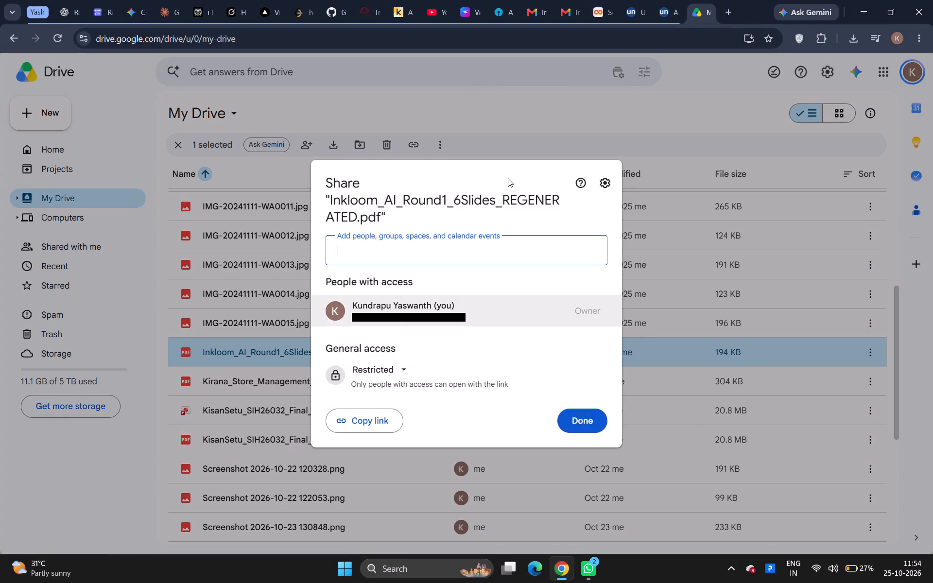
left_click(378, 375)
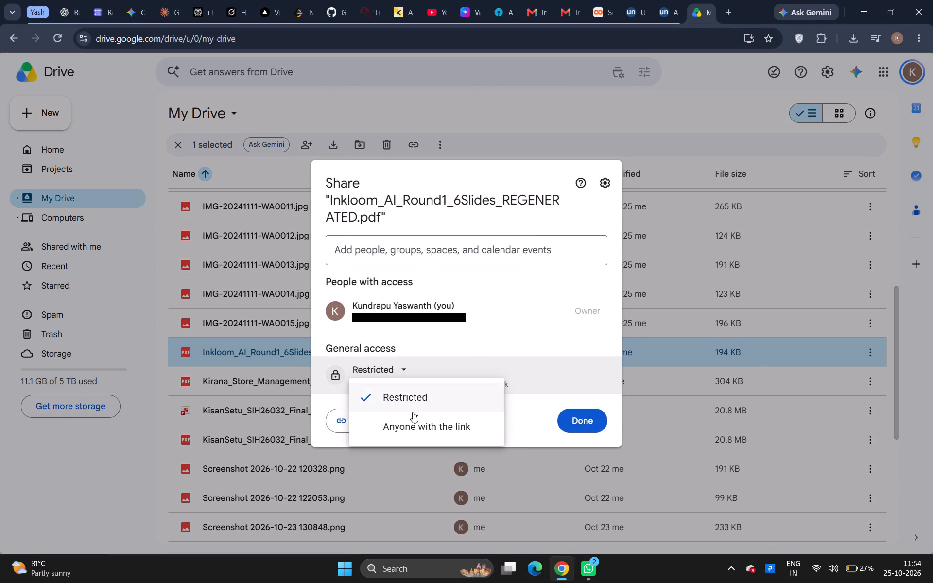
left_click(419, 420)
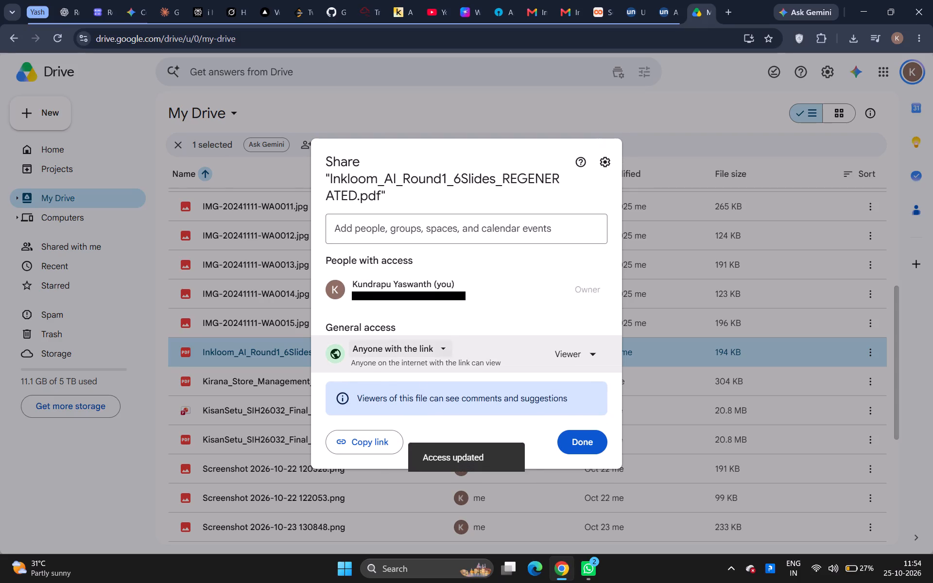
left_click(376, 440)
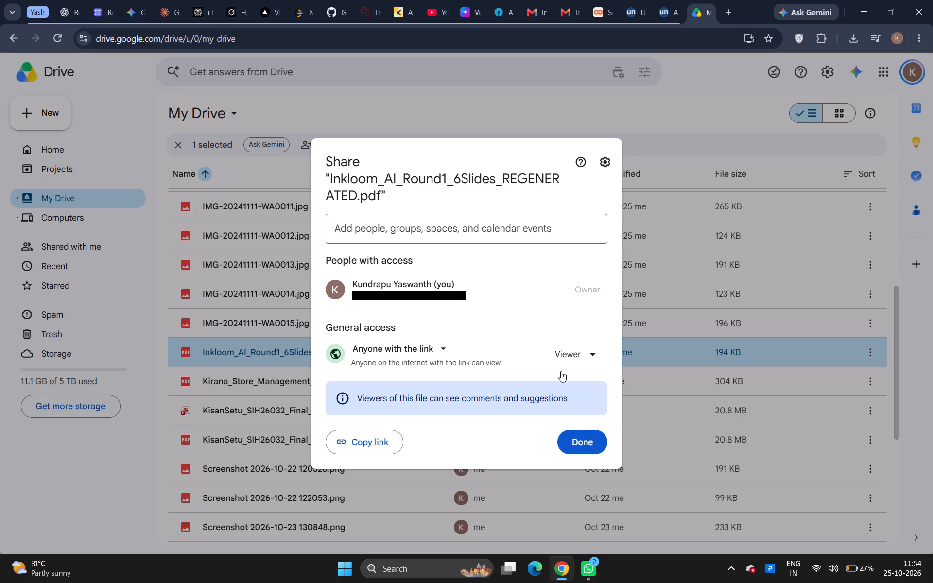
left_click(571, 445)
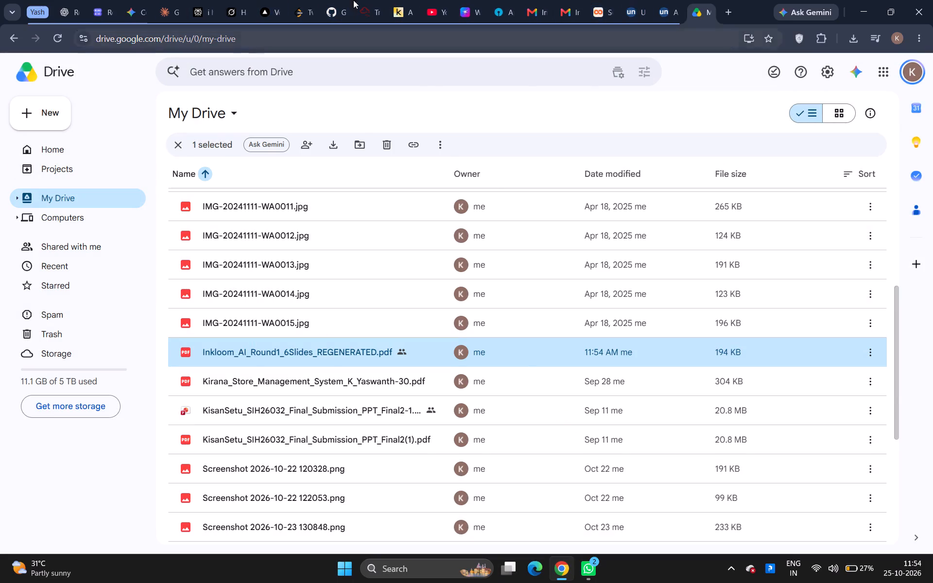
Paste the copied Drive link into the Round 1 form's "Google Drive link to your PDF" answer.
left_click(90, 0)
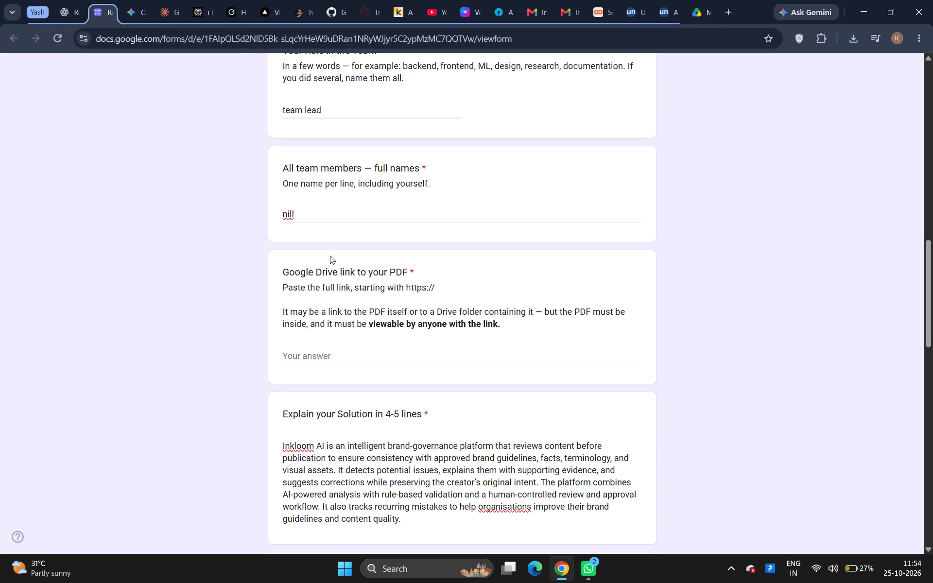
left_click(363, 352)
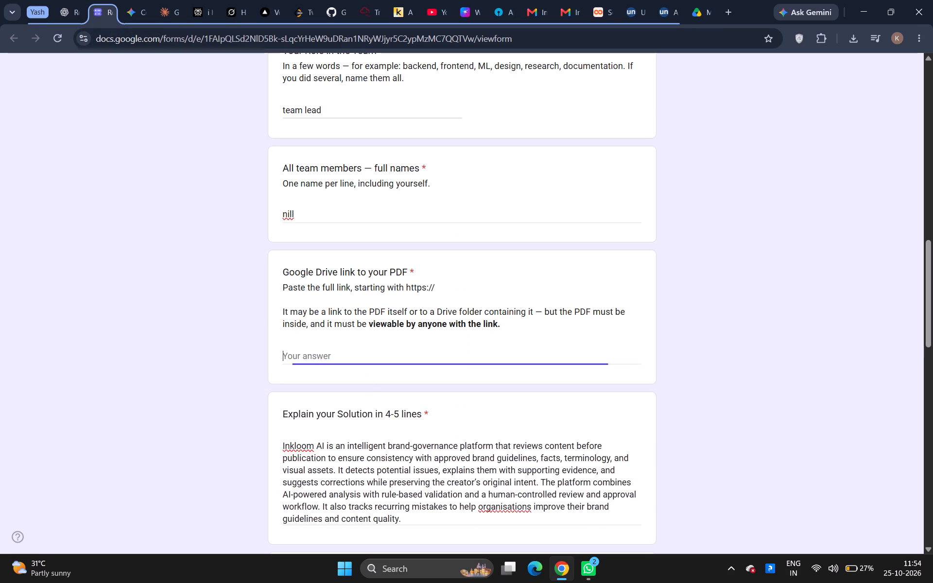
left_click(363, 351)
right_click(363, 351)
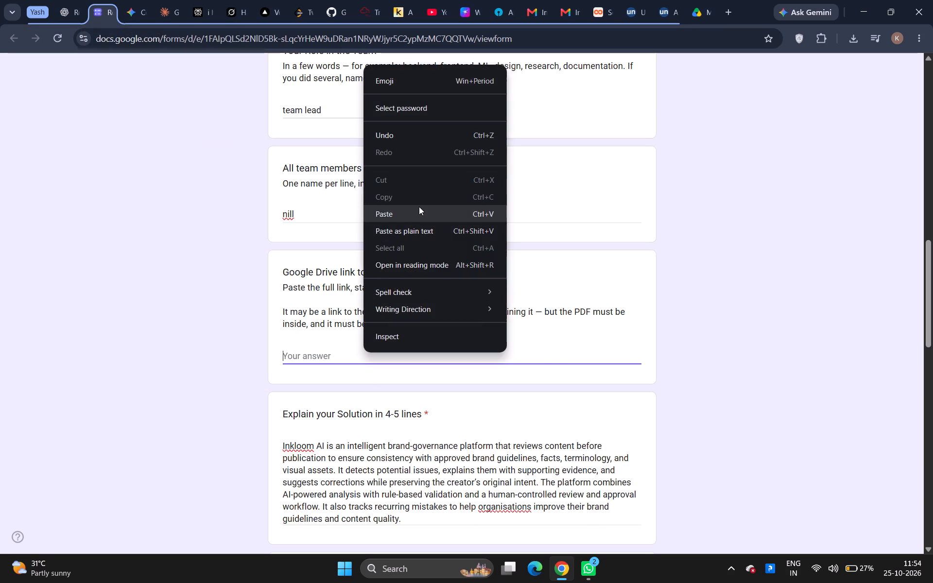
left_click(419, 206)
Advance the form to its next section.
scroll(419, 206, "down", 7)
scroll(399, 260, "down", 12)
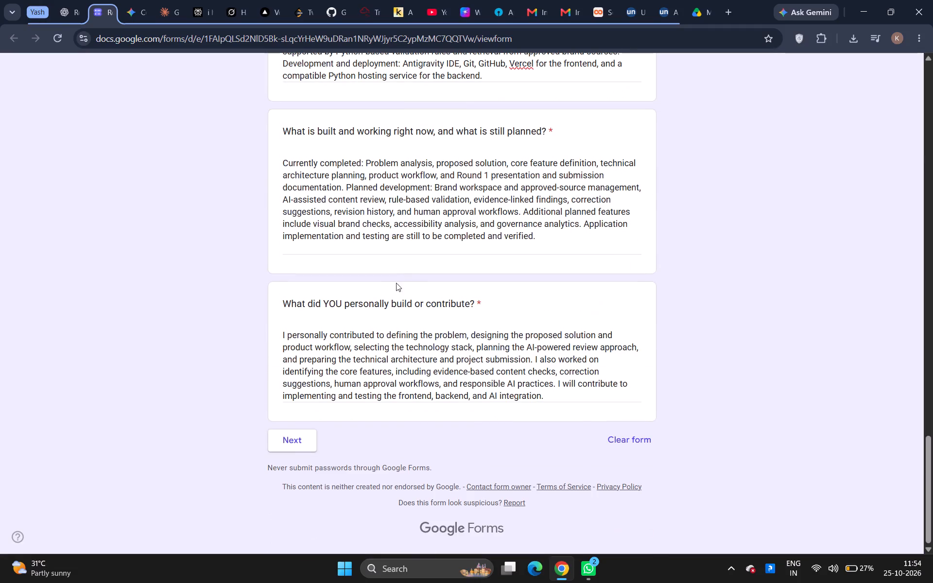
left_click(279, 434)
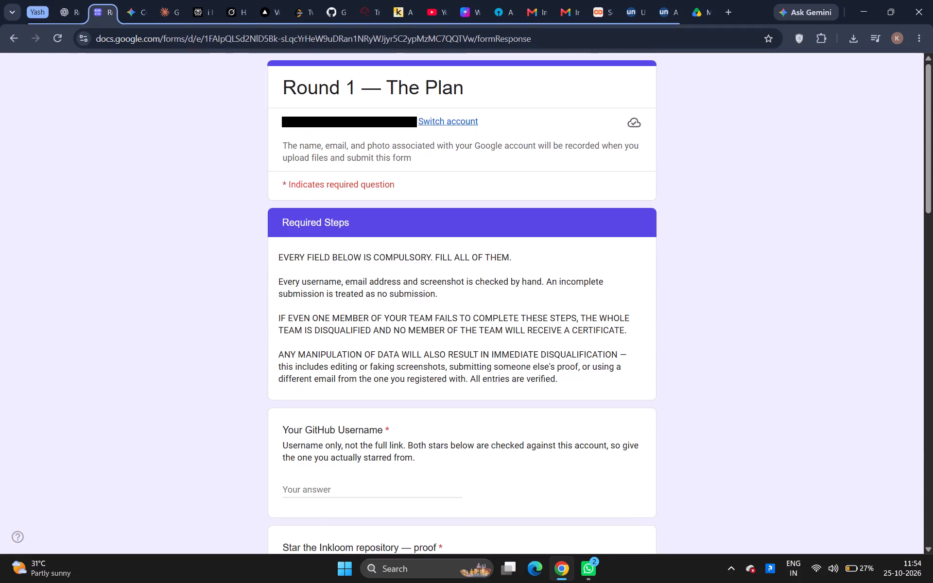
Read through the Required Steps section, including its proof uploads, final confirmation checkboxes and declaration.
scroll(310, 368, "down", 19)
scroll(310, 368, "down", 2)
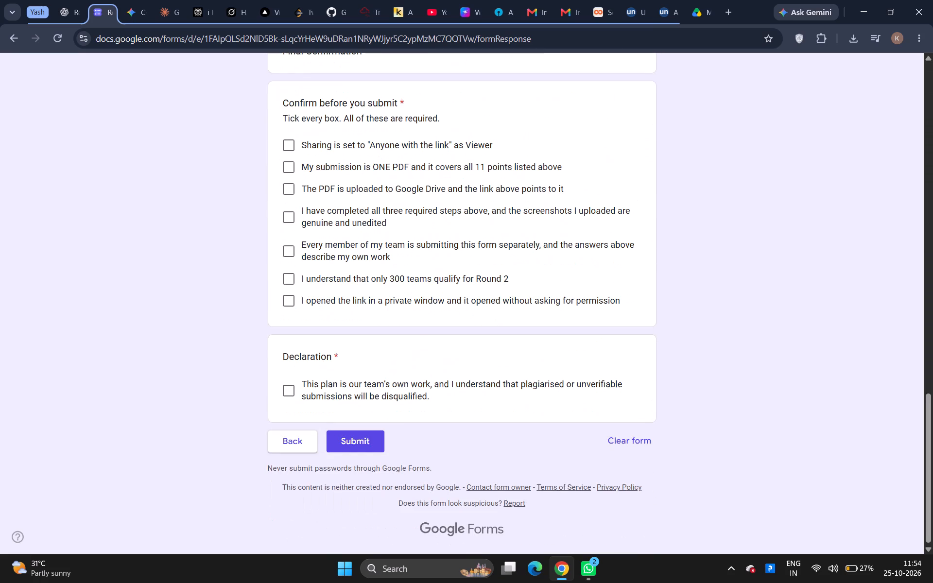
scroll(310, 368, "down", 2)
scroll(310, 368, "up", 13)
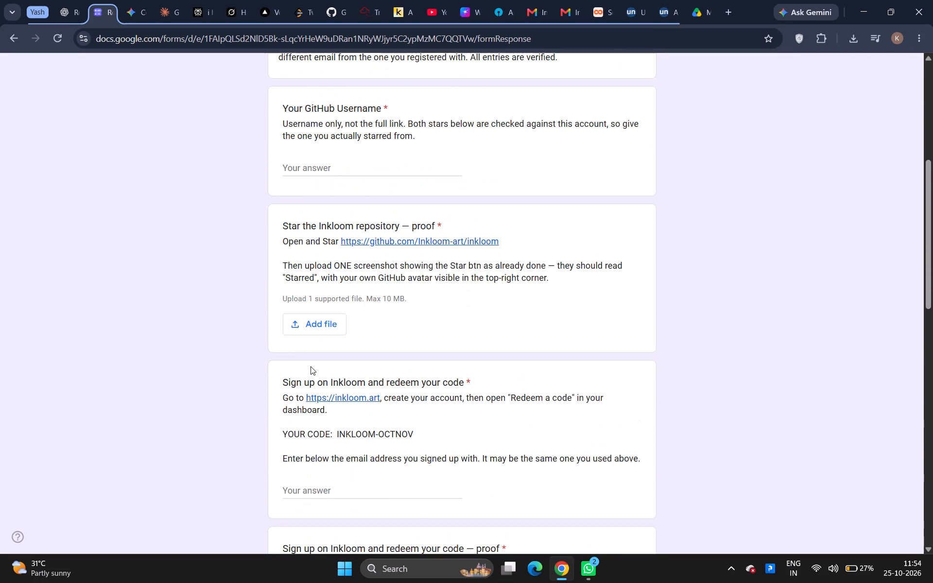
scroll(311, 366, "up", 3)
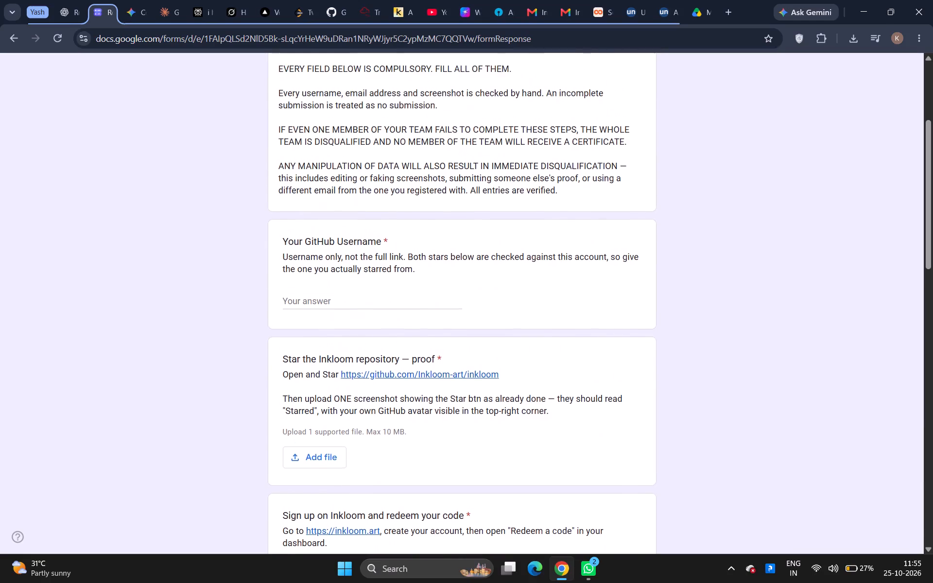
scroll(311, 366, "up", 1)
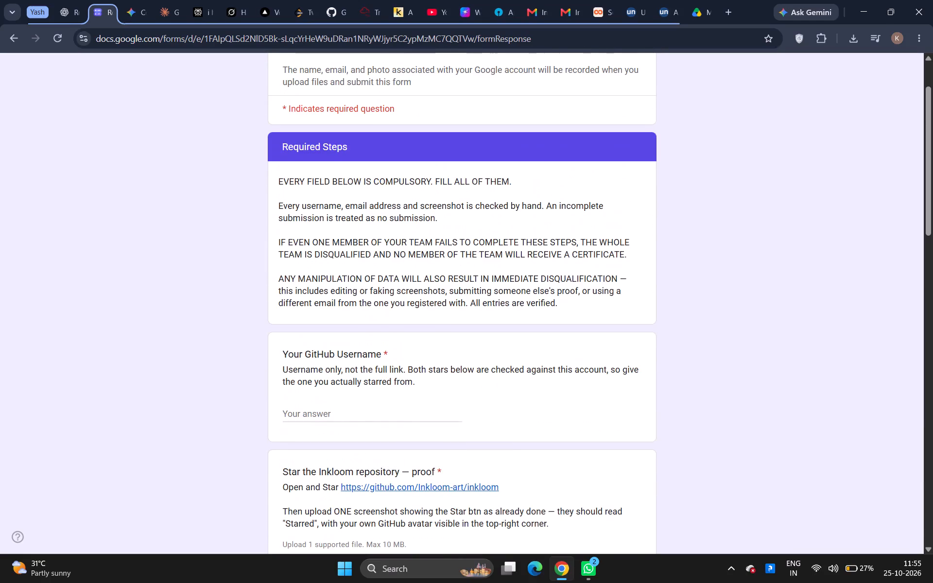
scroll(313, 352, "up", 1)
Copy the account's username from GitHub and paste it into the form's "Your GitHub Username" answer.
left_click(309, 474)
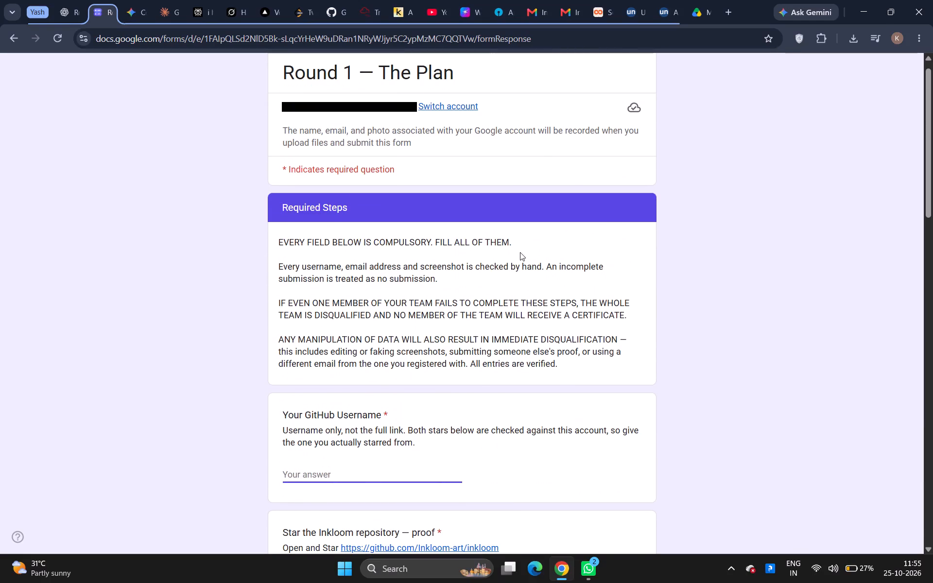
left_click(325, 0)
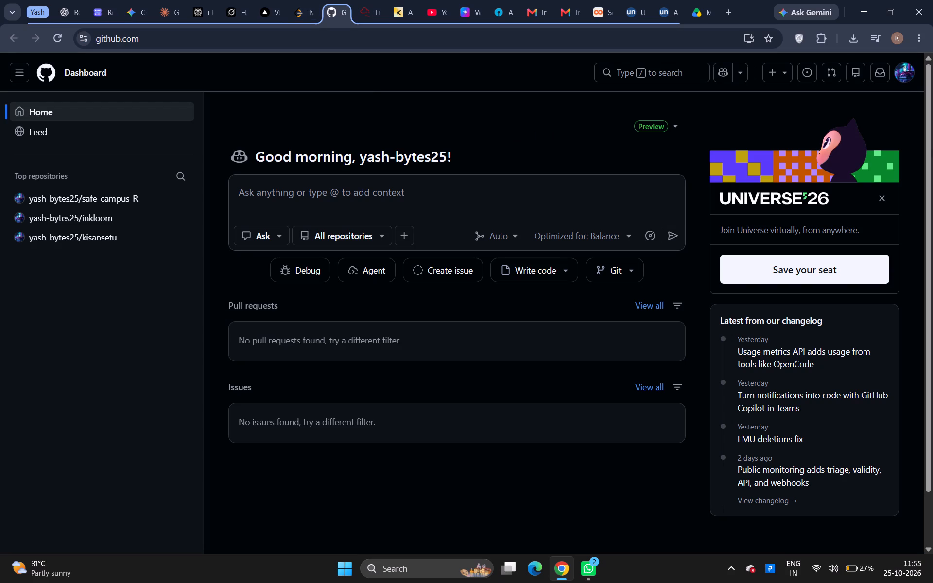
left_click(896, 71)
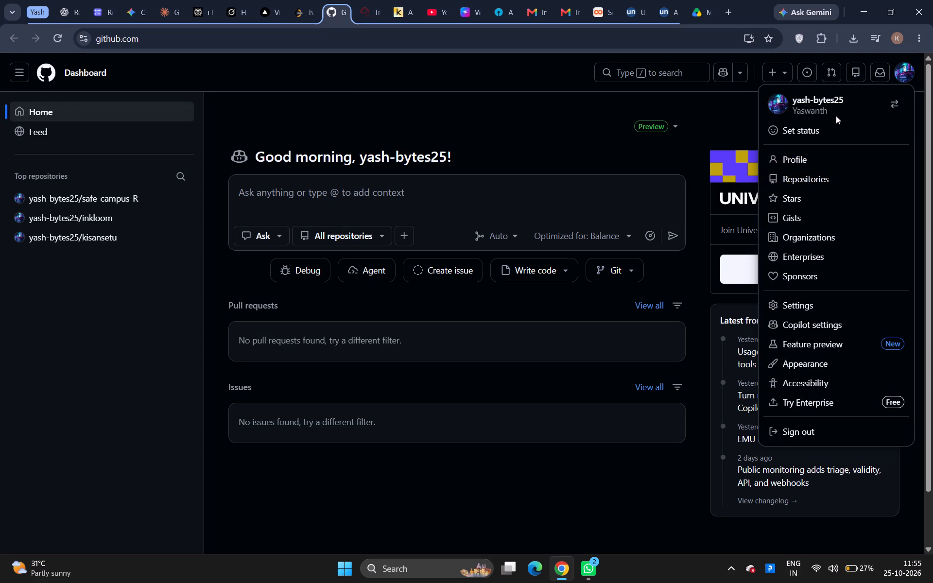
left_click_drag(842, 95, 800, 84)
left_click_drag(800, 84, 794, 86)
right_click(793, 98)
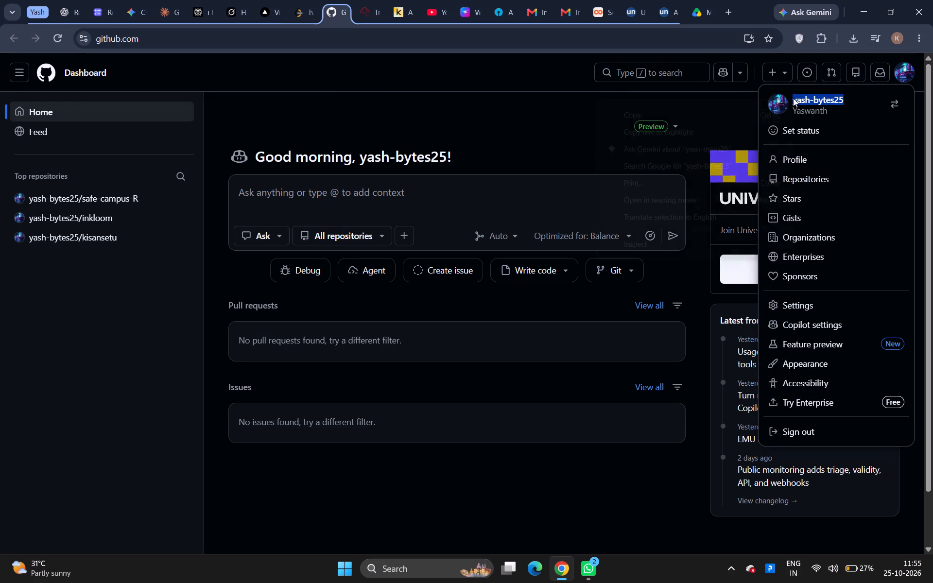
left_click(777, 113)
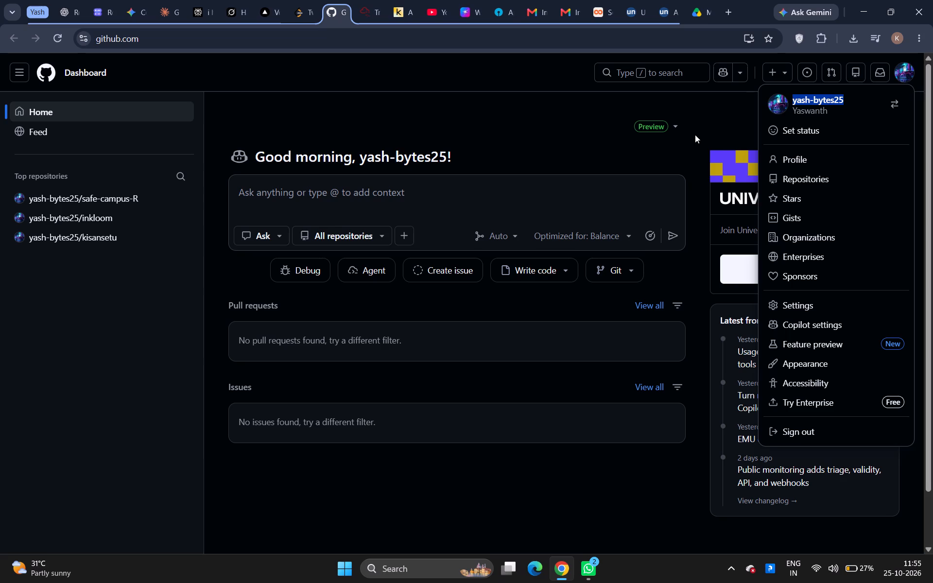
left_click(695, 134)
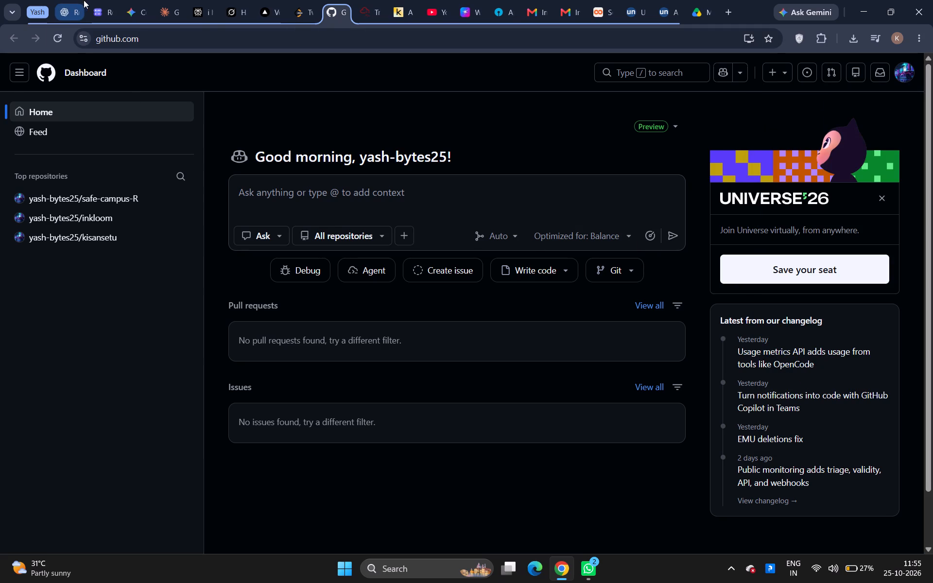
left_click(93, 0)
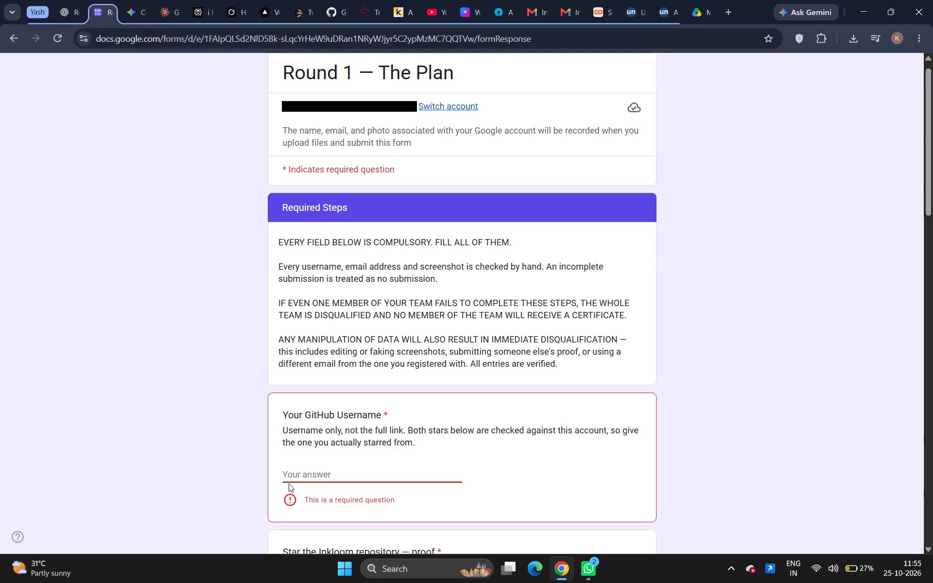
left_click(294, 471)
right_click(294, 471)
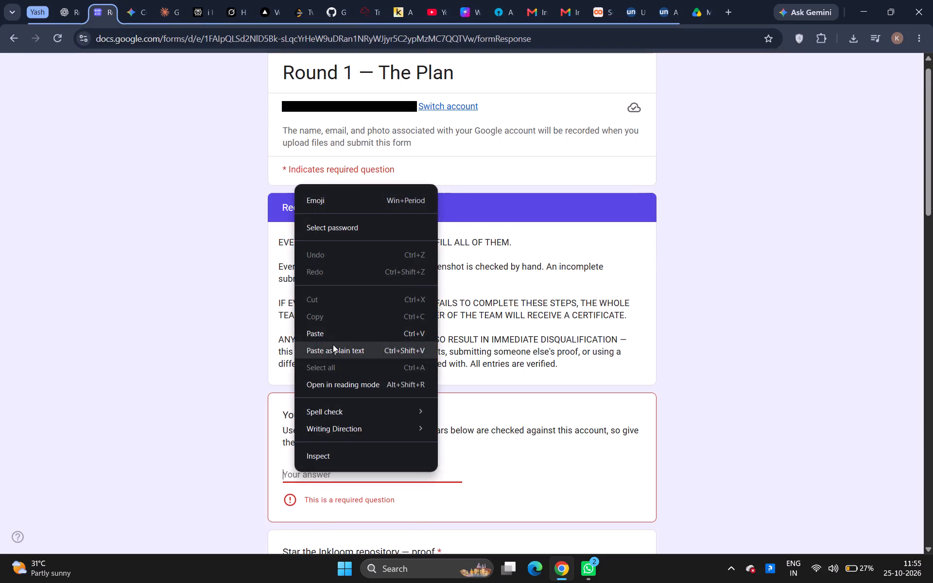
left_click(333, 344)
Open the Inkloom-art/inkloom repository from the link in the form's star proof question and dismiss the reading mode tip.
scroll(341, 453, "down", 3)
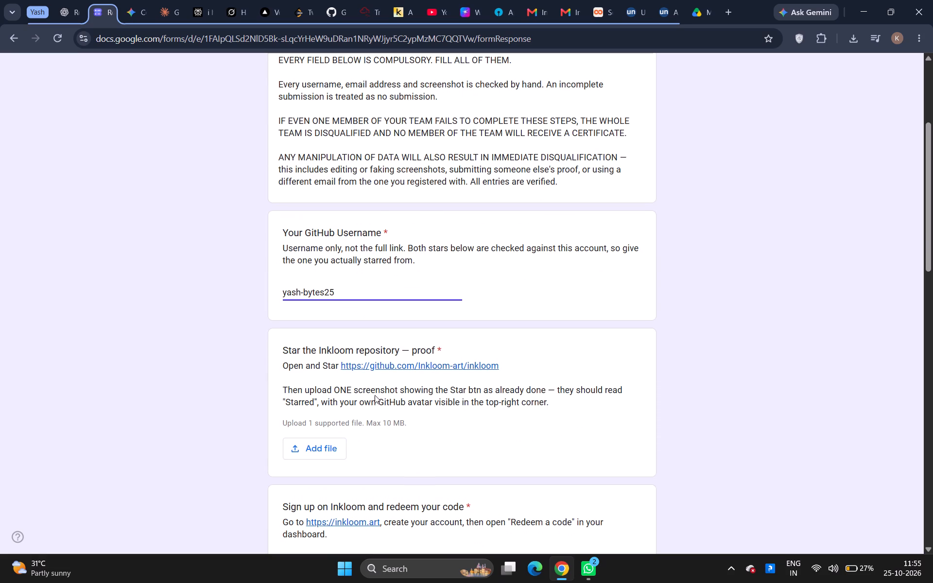
left_click(421, 363)
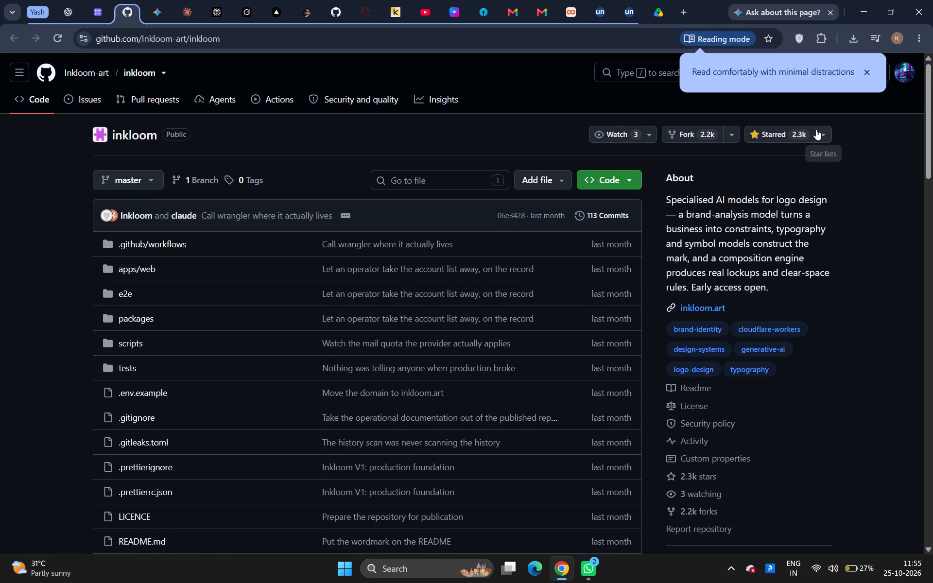
left_click(863, 68)
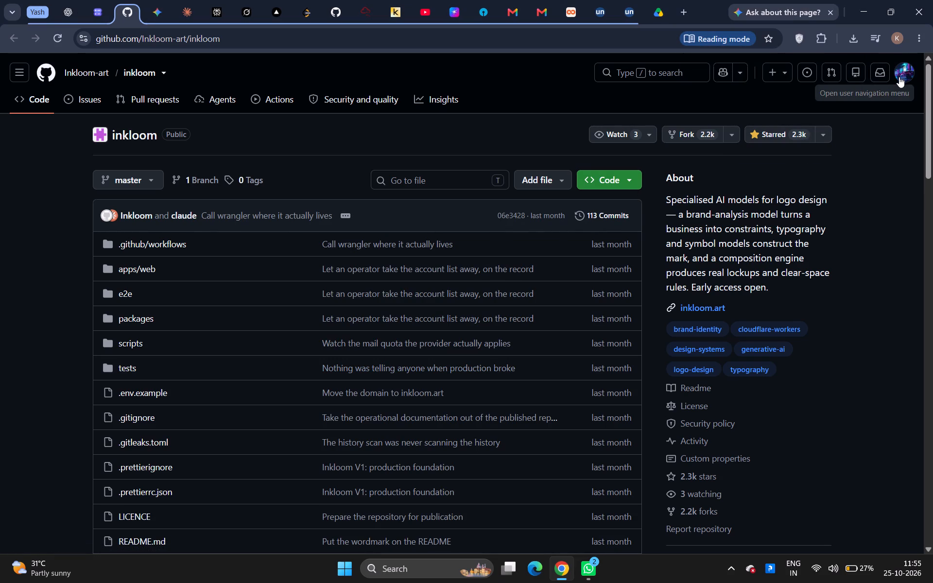
Capture a screenshot of the Inkloom repository page showing the Starred state, the account's existing fork and the GitHub avatar.
left_click(729, 137)
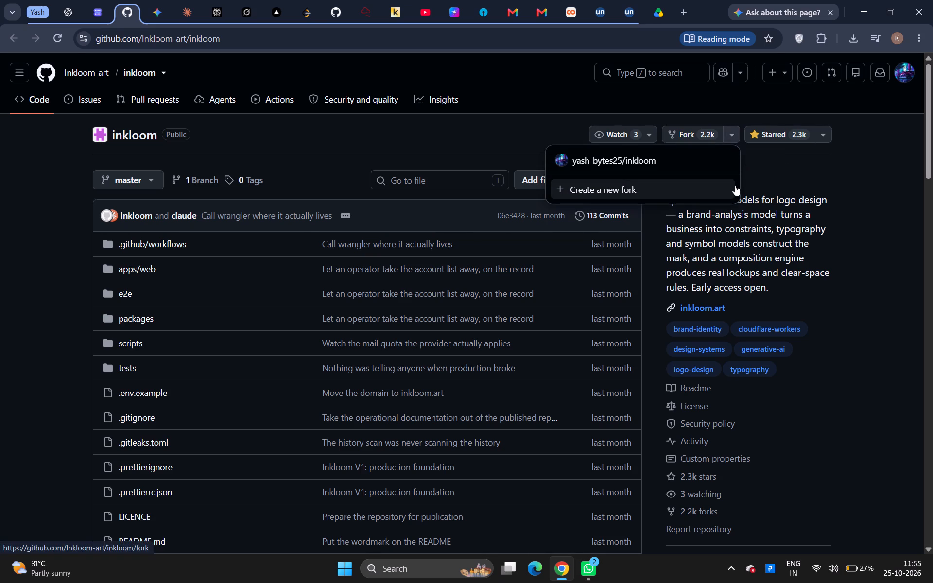
key("Insert")
key("Insert")
key("Print")
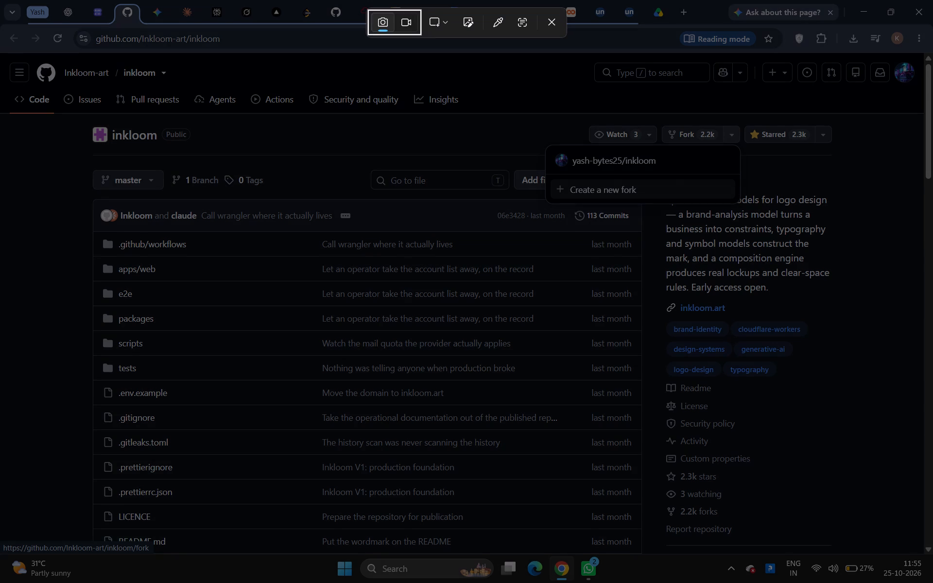
left_click_drag(0, 51, 0, 61)
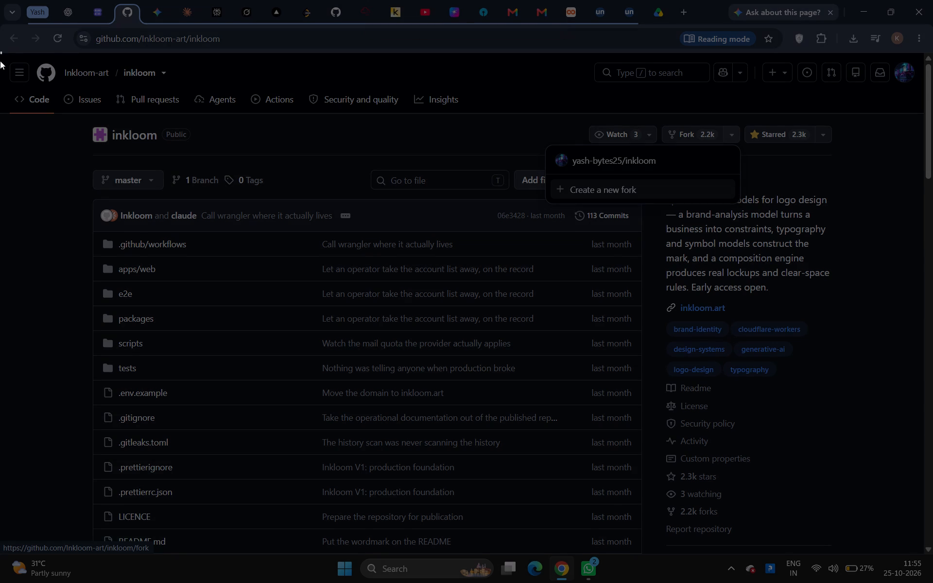
left_click_drag(0, 61, 932, 560)
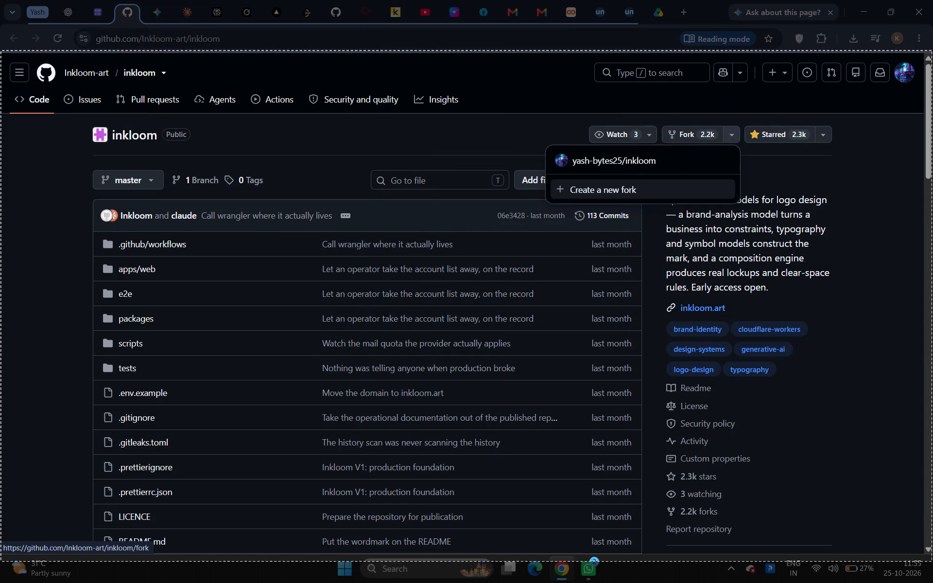
left_click_drag(932, 560, 924, 548)
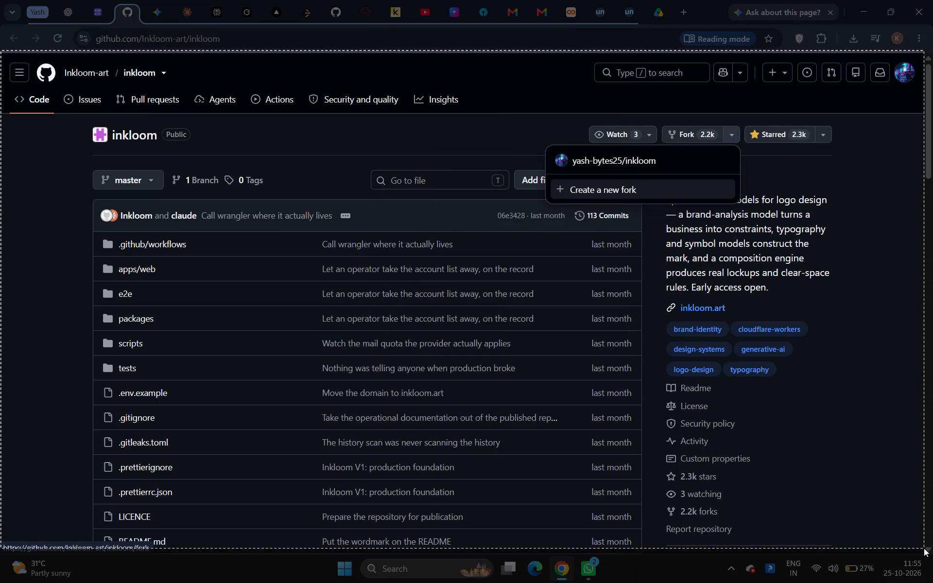
left_click_drag(924, 548, 922, 551)
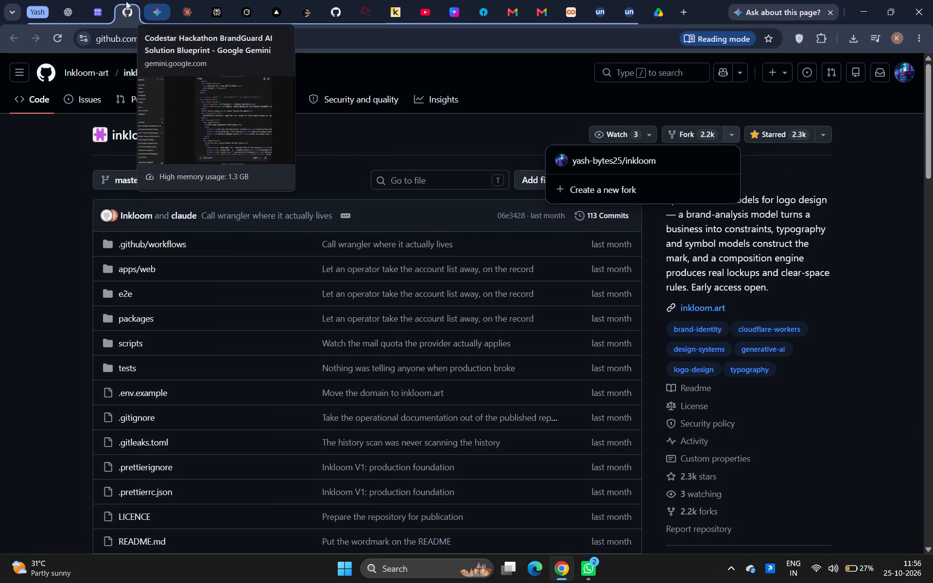
left_click_drag(97, 0, 86, 5)
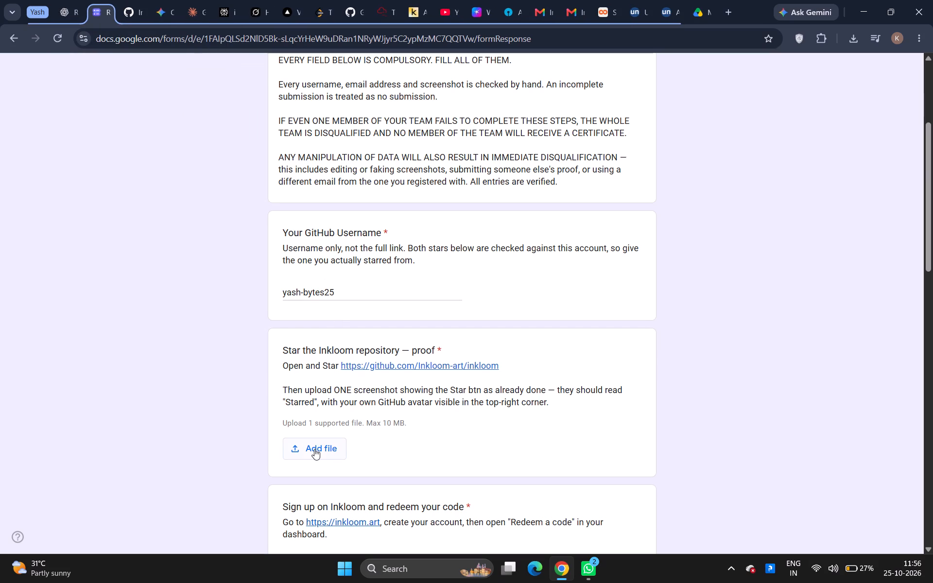
left_click(314, 450)
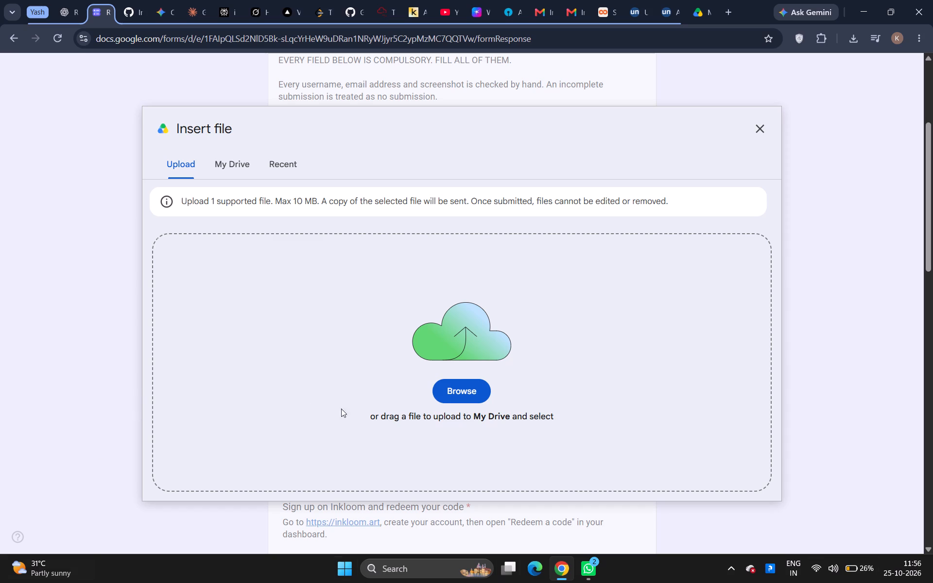
left_click(451, 384)
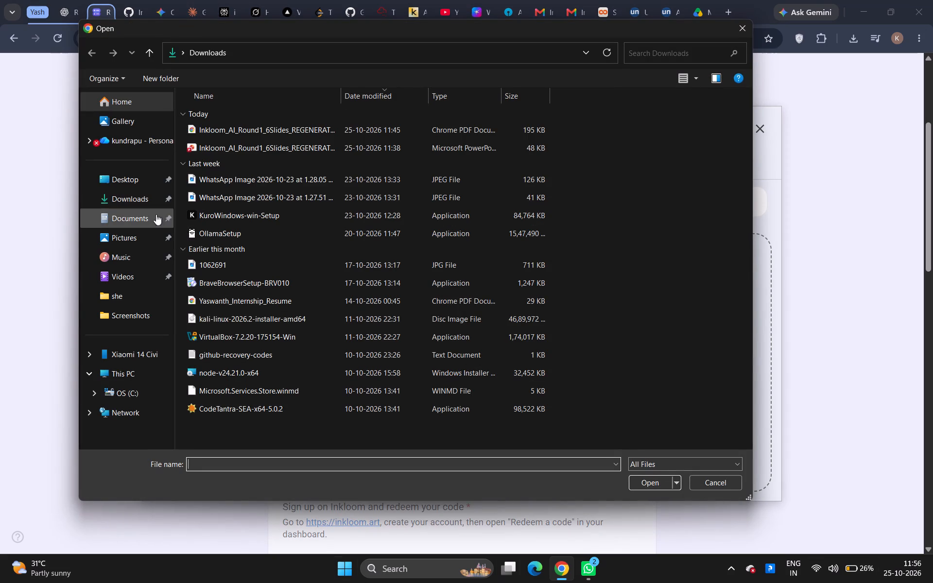
left_click(104, 317)
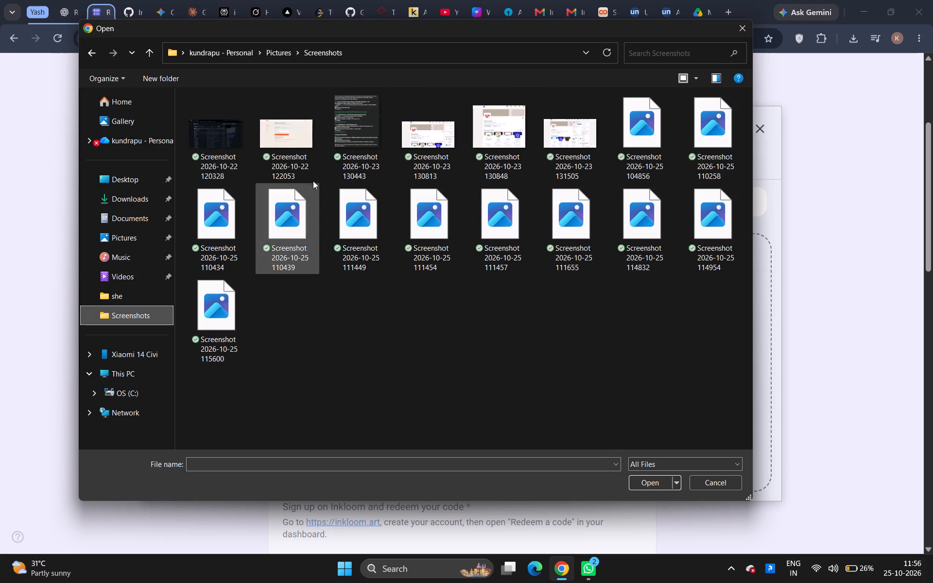
left_click(220, 125)
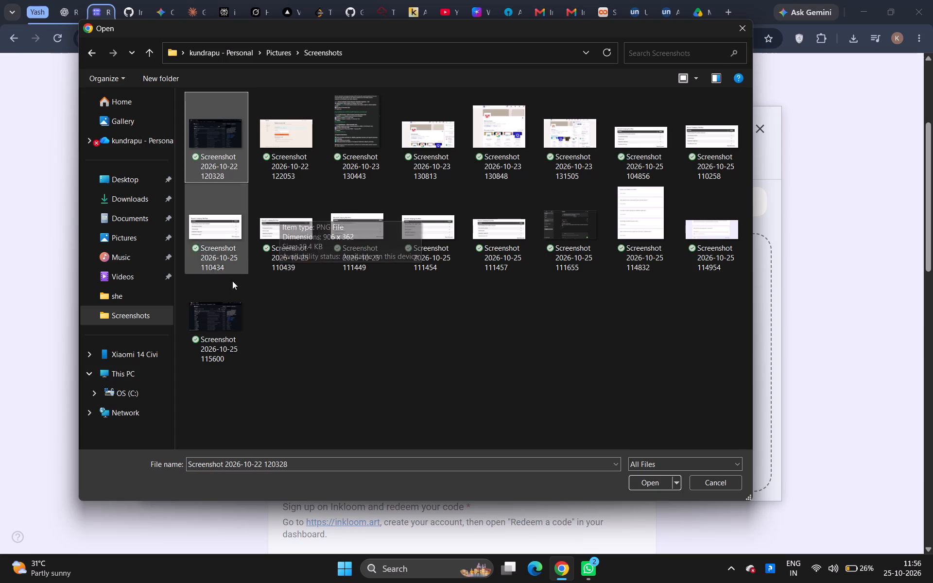
left_click(222, 301)
double_click(245, 353)
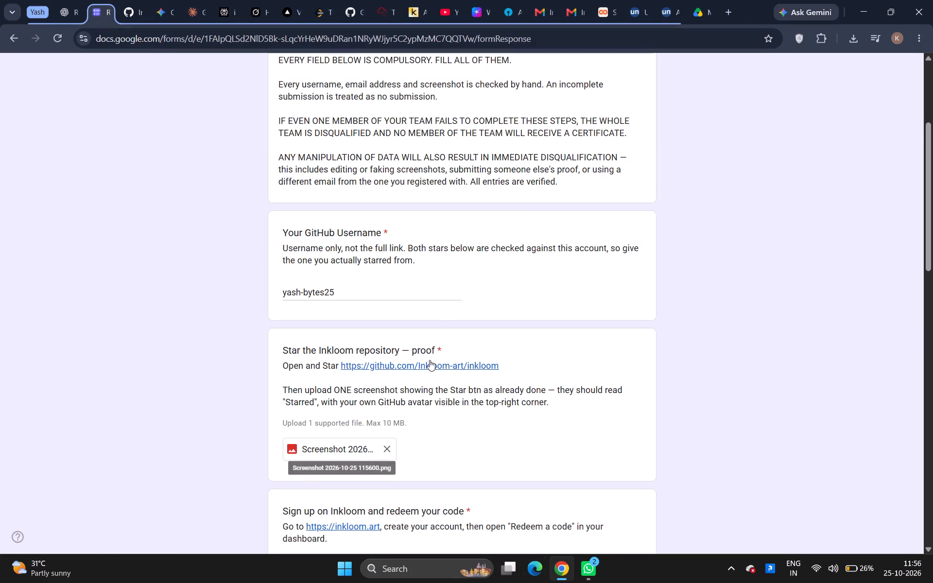
Enter the Inkloom sign-up email address in the "Sign up on Inkloom and redeem your code" answer.
scroll(430, 360, "down", 4)
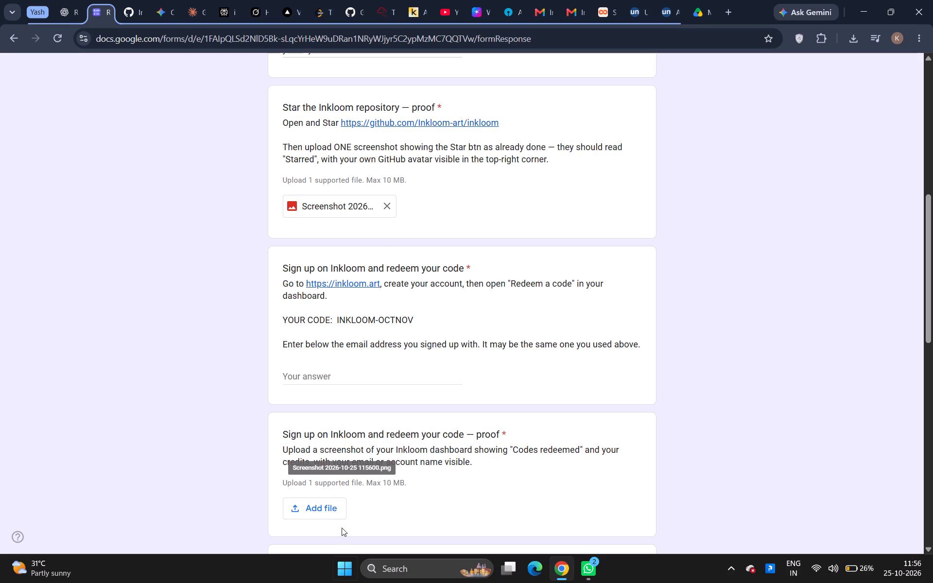
left_click(361, 508)
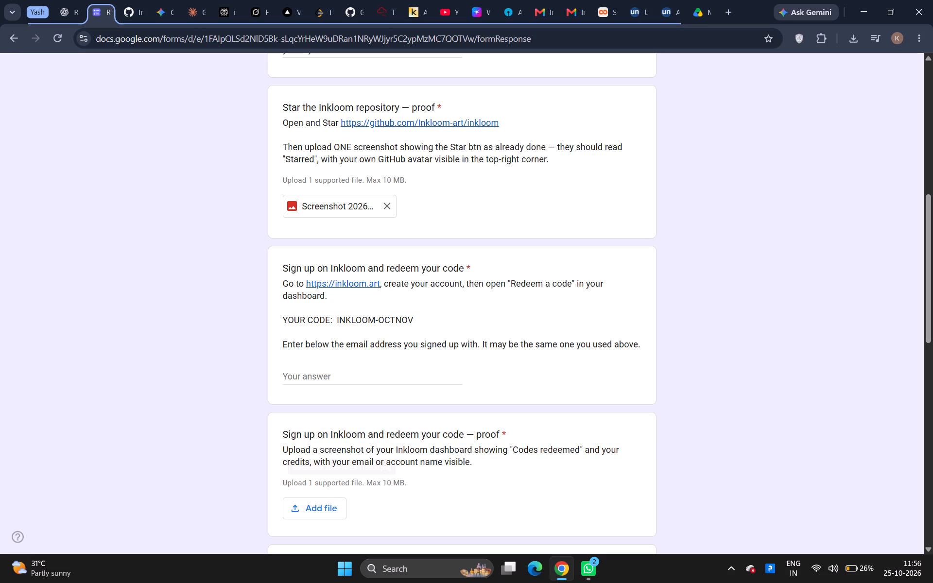
left_click(320, 377)
left_click(331, 378)
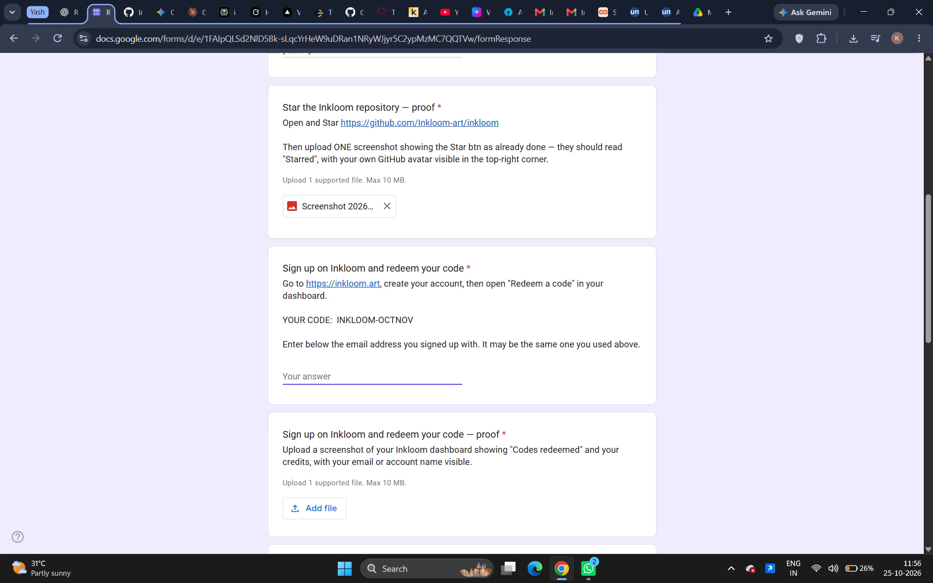
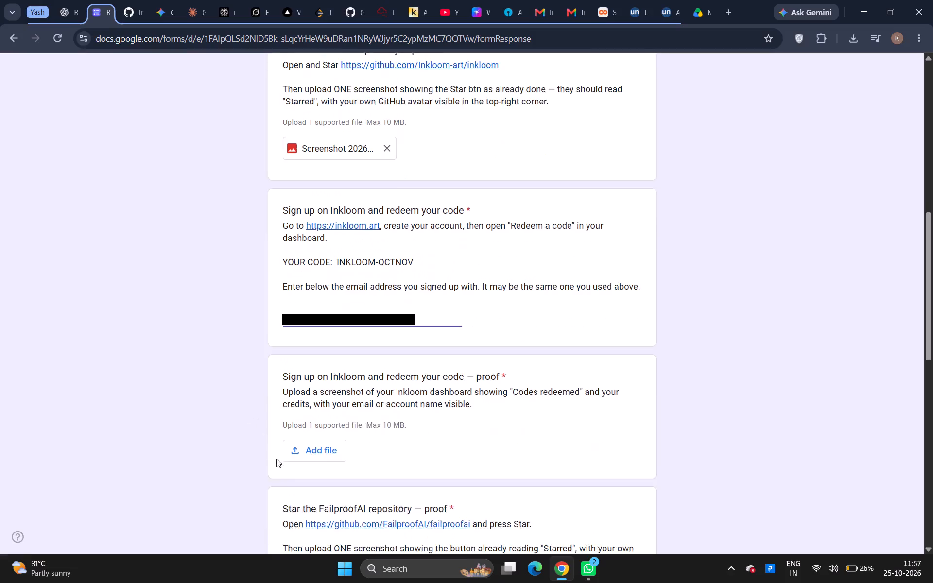
Start a file upload for the "Sign up on Inkloom and redeem your code — proof" question and browse the computer's Screenshots folder.
scroll(276, 459, "down", 3)
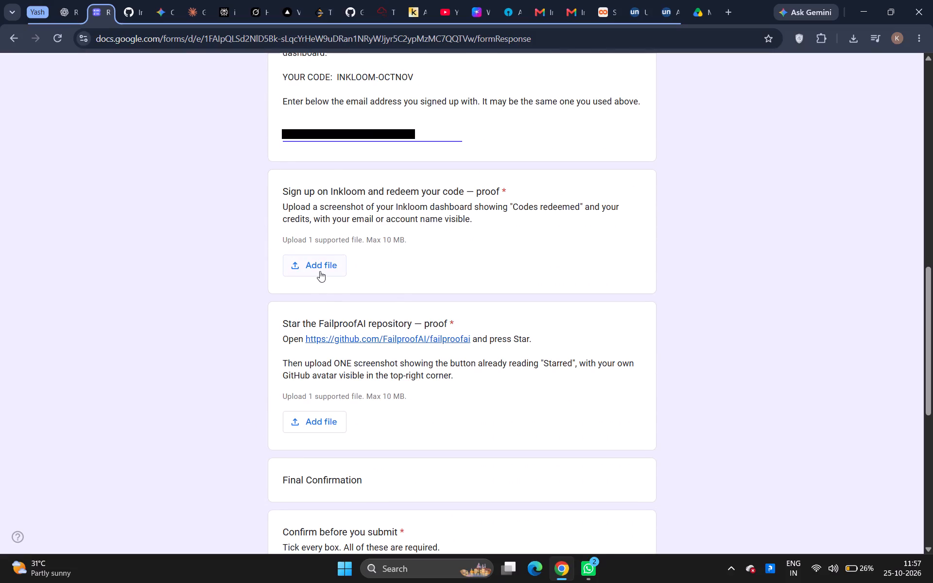
left_click(320, 220)
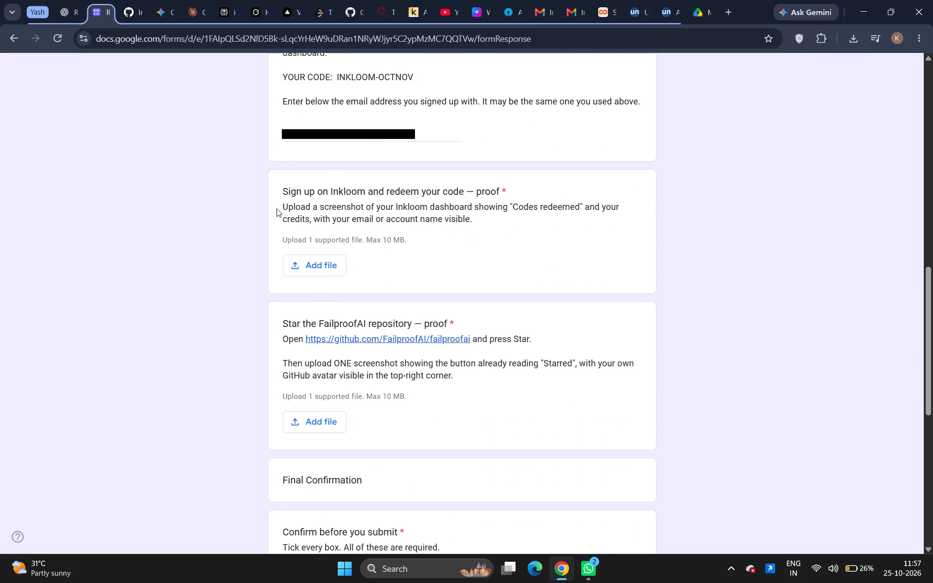
left_click(277, 185)
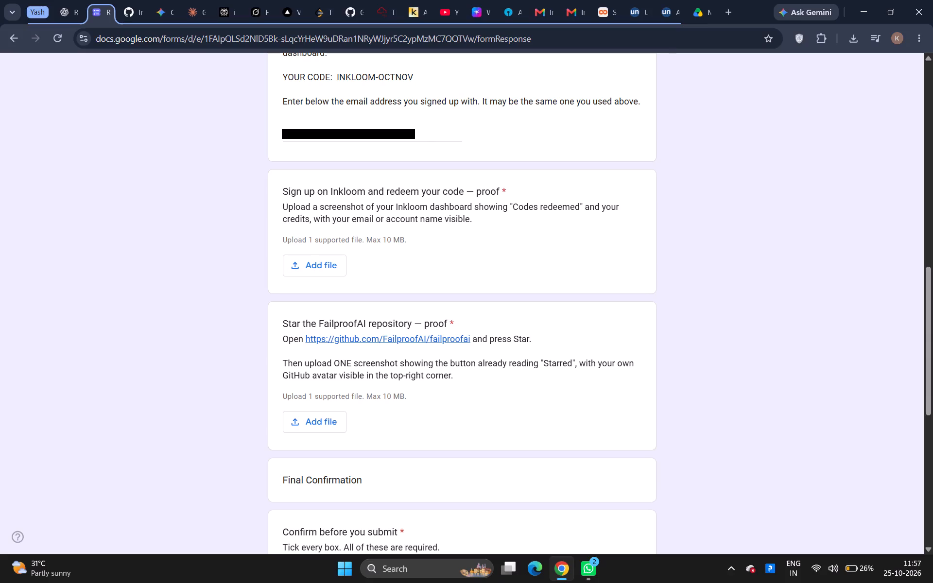
left_click(311, 264)
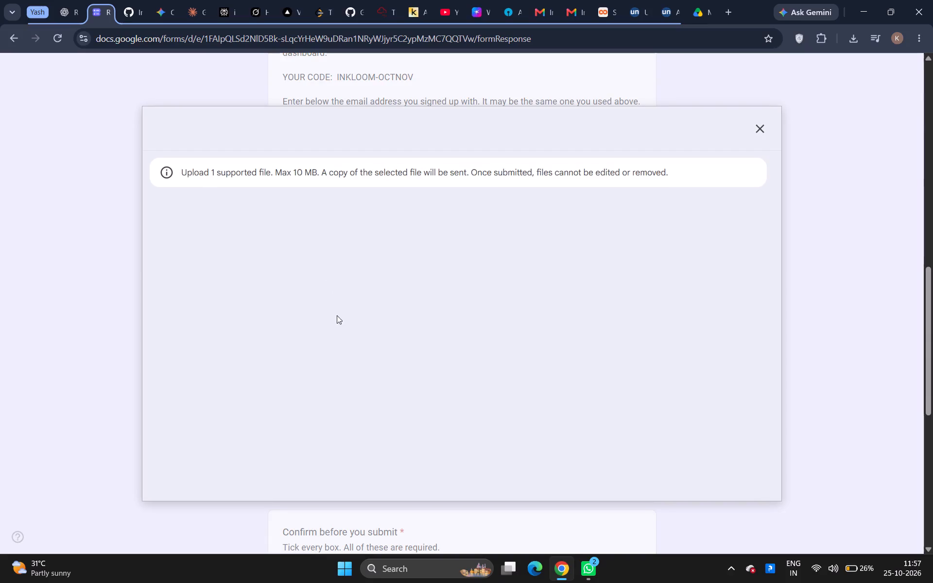
left_click(458, 383)
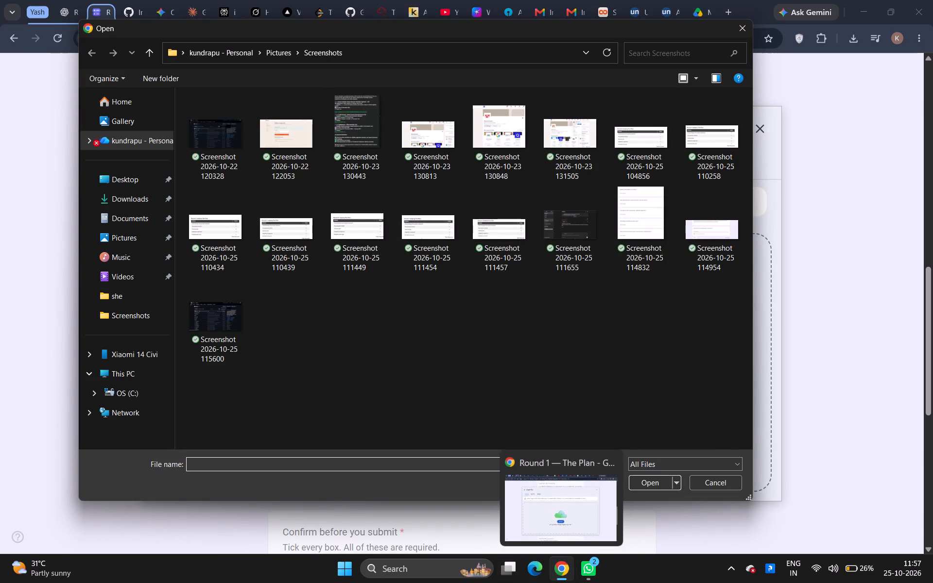
left_click(349, 577)
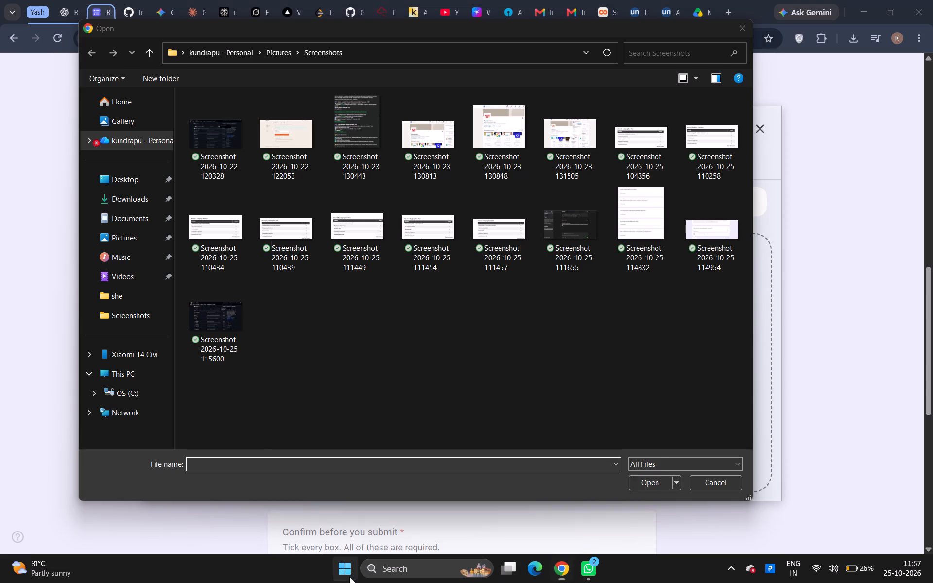
left_click(379, 476)
left_click(378, 476)
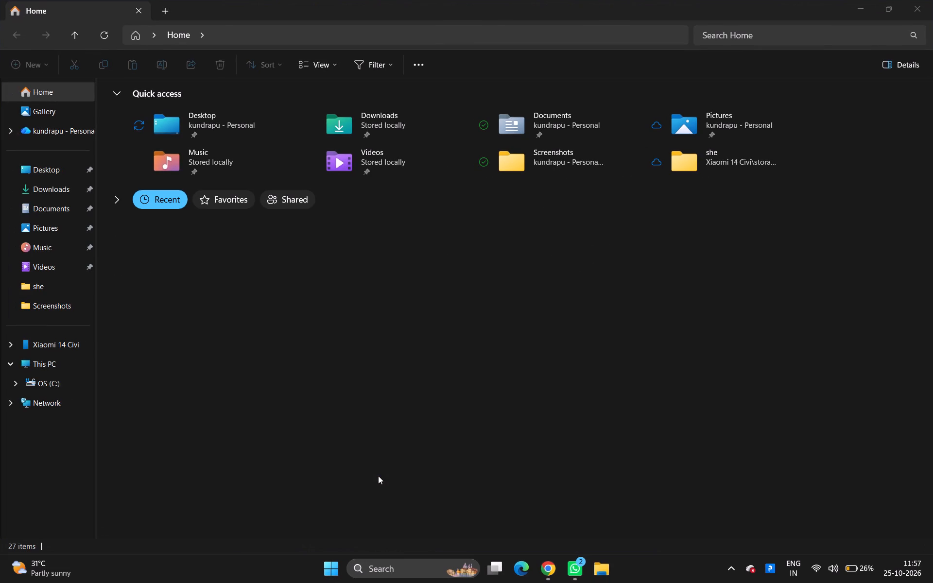
double_click(528, 176)
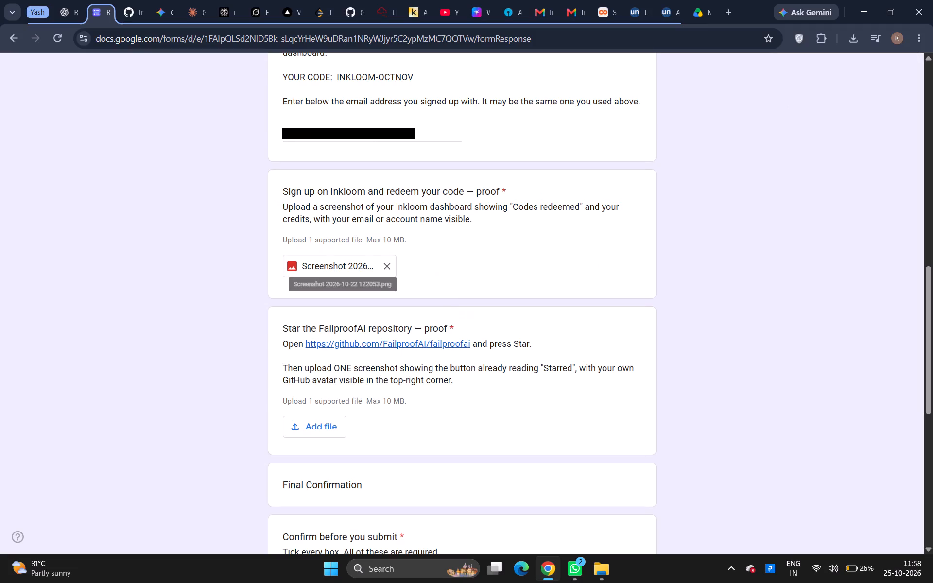
Open the FailproofAI/failproofai repository from the form's FailproofAI star proof question and star it.
scroll(341, 396, "down", 1)
left_click(404, 351)
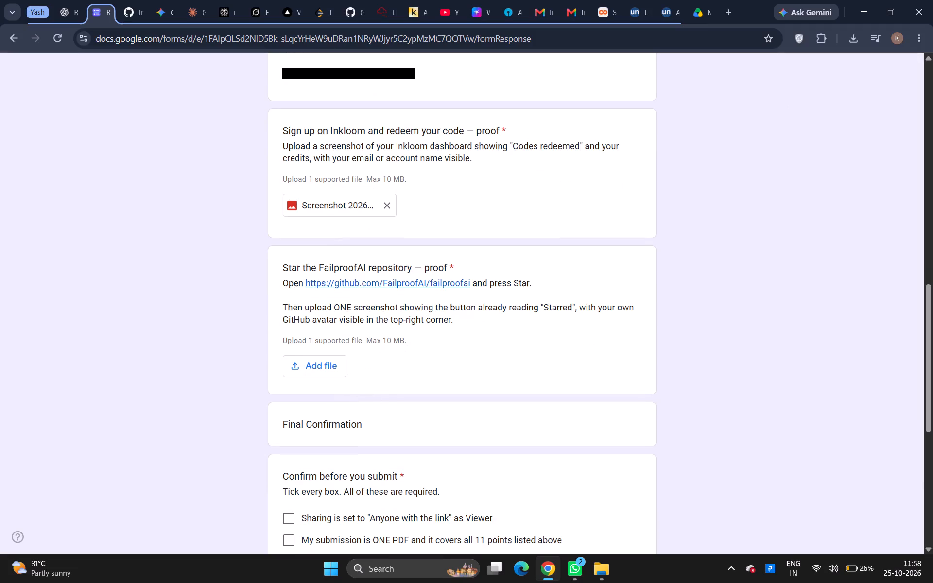
left_click(406, 281)
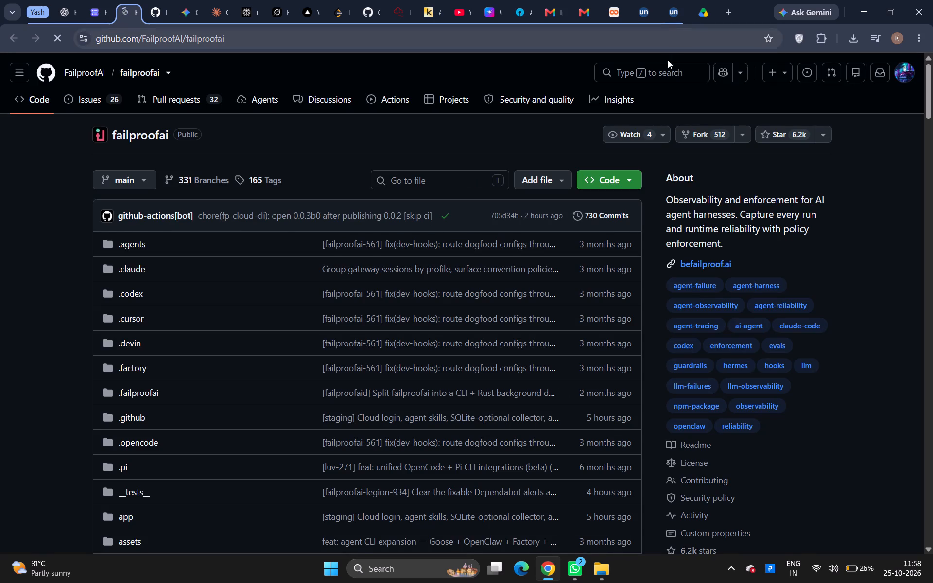
left_click(767, 135)
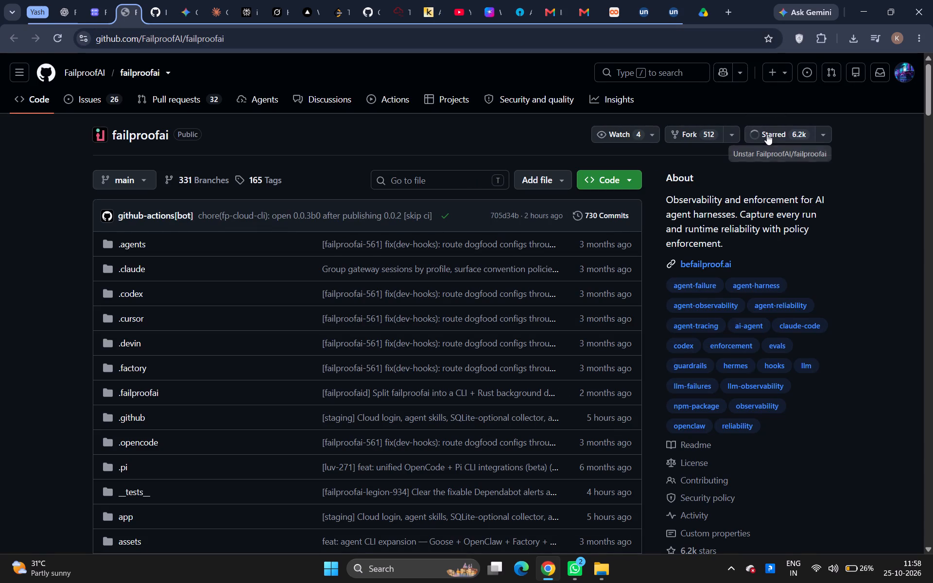
Fork the FailproofAI/failproofai repository to the signed-in GitHub account.
left_click(719, 129)
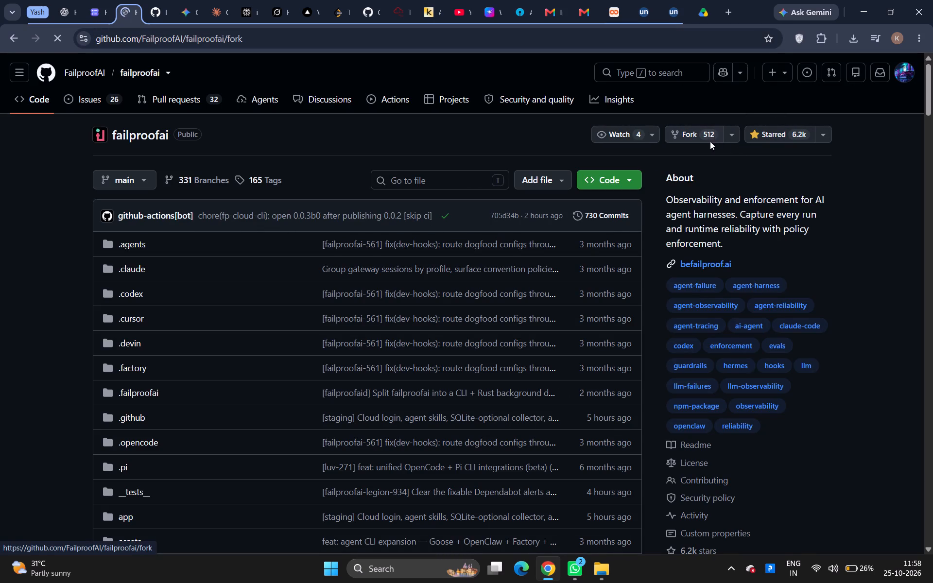
left_click(634, 451)
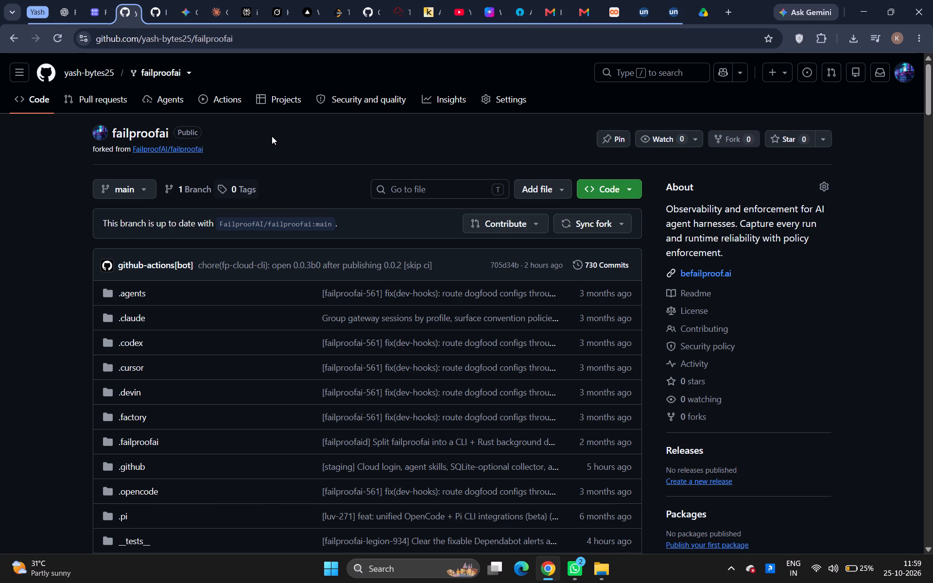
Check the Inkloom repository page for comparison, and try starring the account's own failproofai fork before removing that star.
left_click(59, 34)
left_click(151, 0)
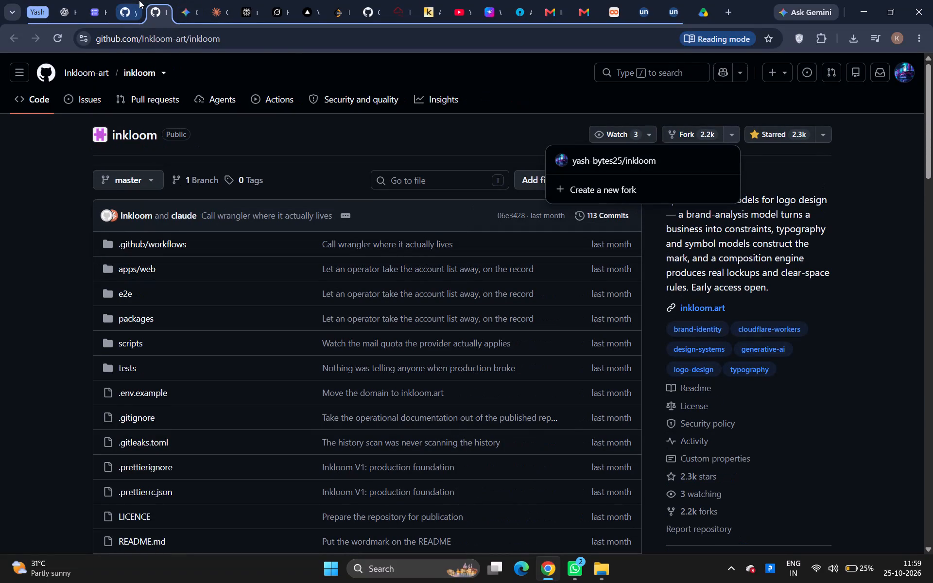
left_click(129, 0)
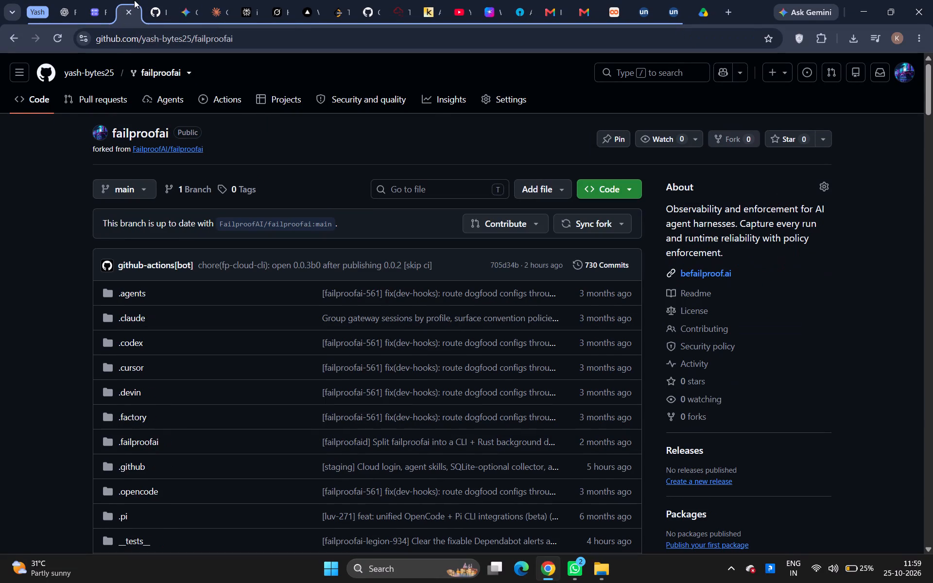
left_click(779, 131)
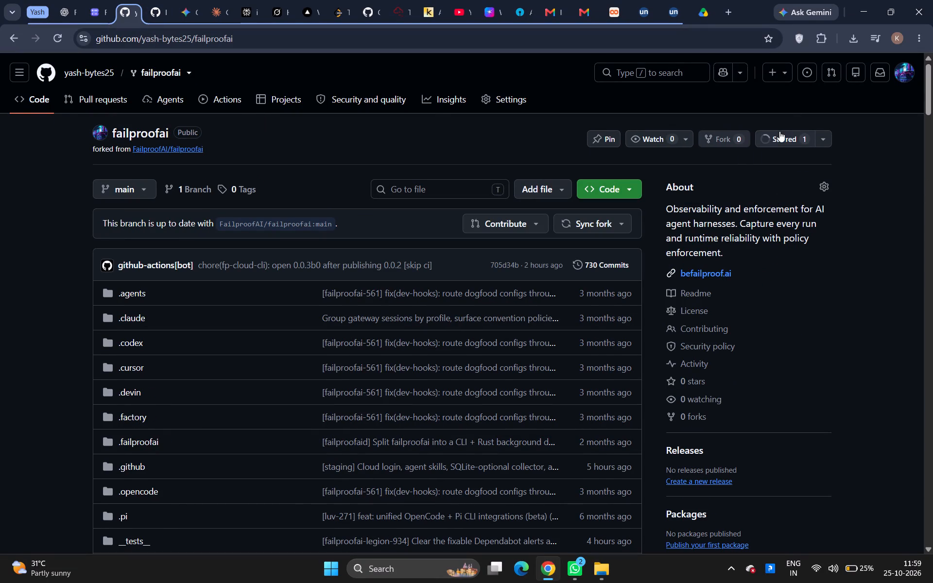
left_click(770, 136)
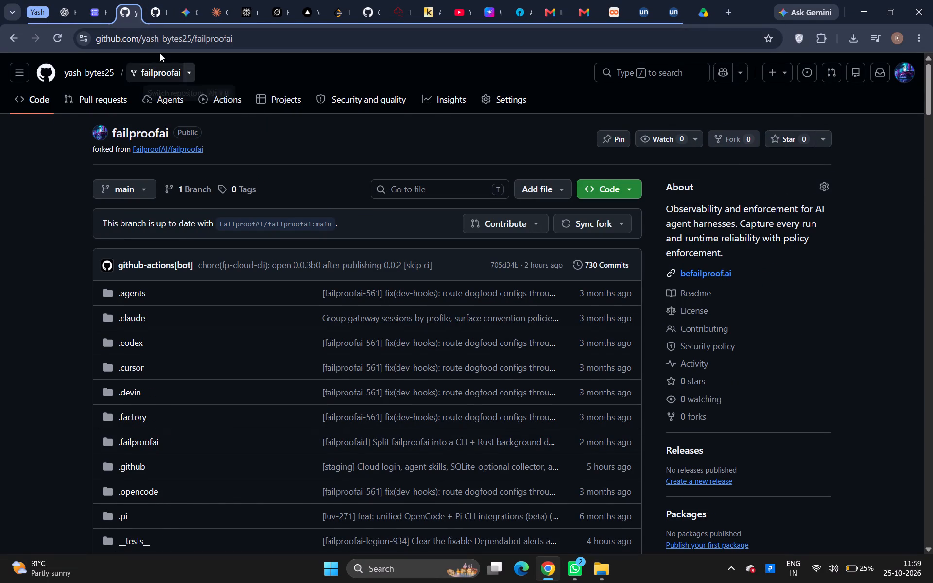
Reopen FailproofAI/failproofai from the form and capture a screenshot showing the Starred state, the account's existing fork and the GitHub avatar.
left_click(88, 0)
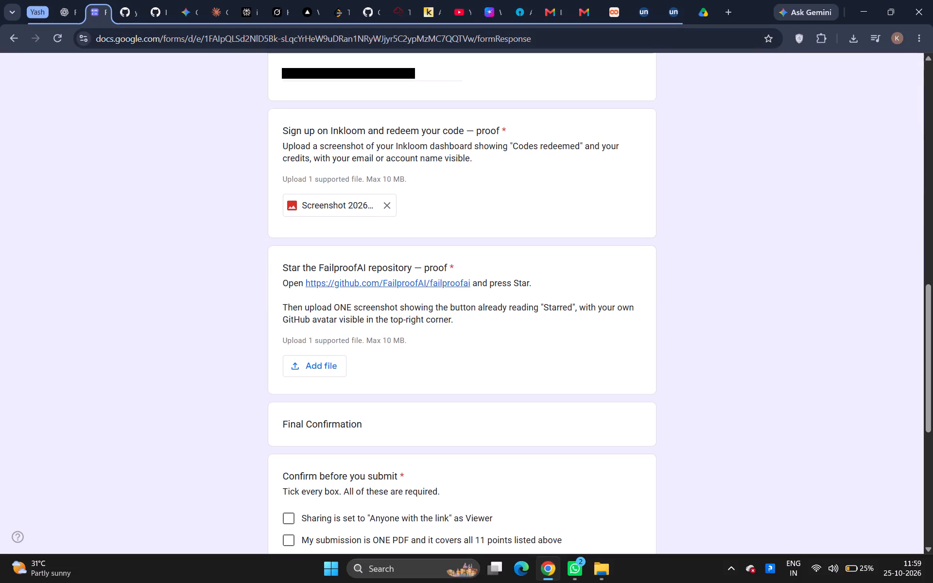
left_click(312, 288)
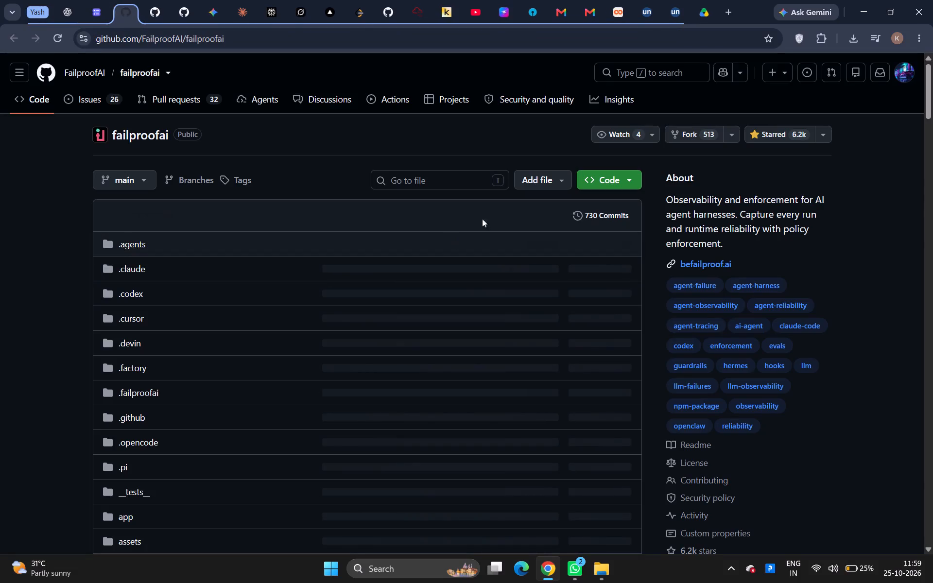
left_click(734, 141)
left_click(726, 136)
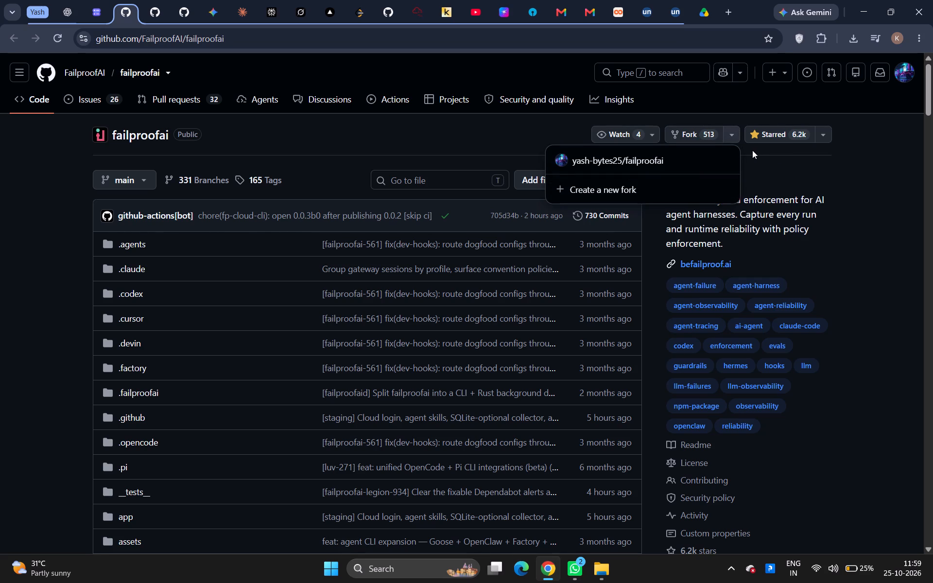
key("Print")
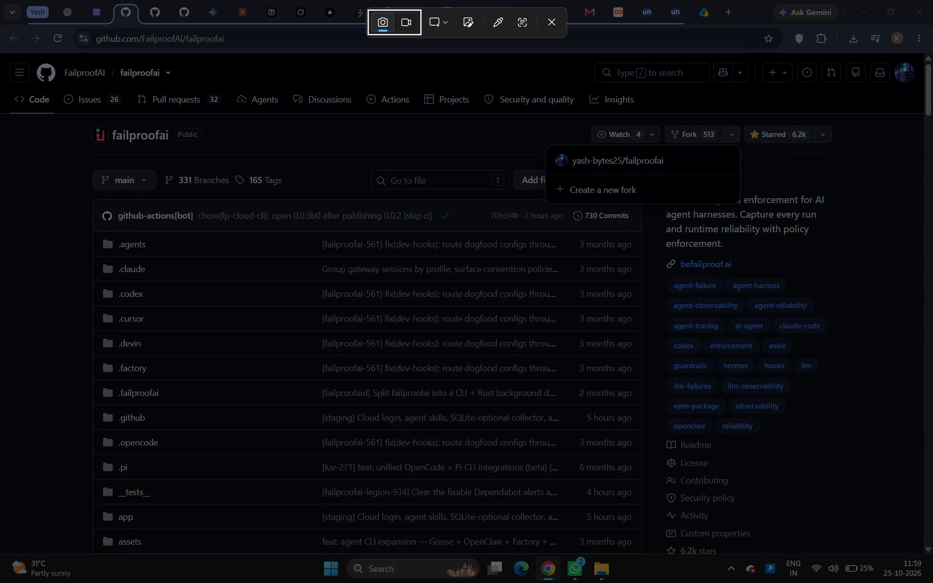
left_click_drag(0, 52, 932, 405)
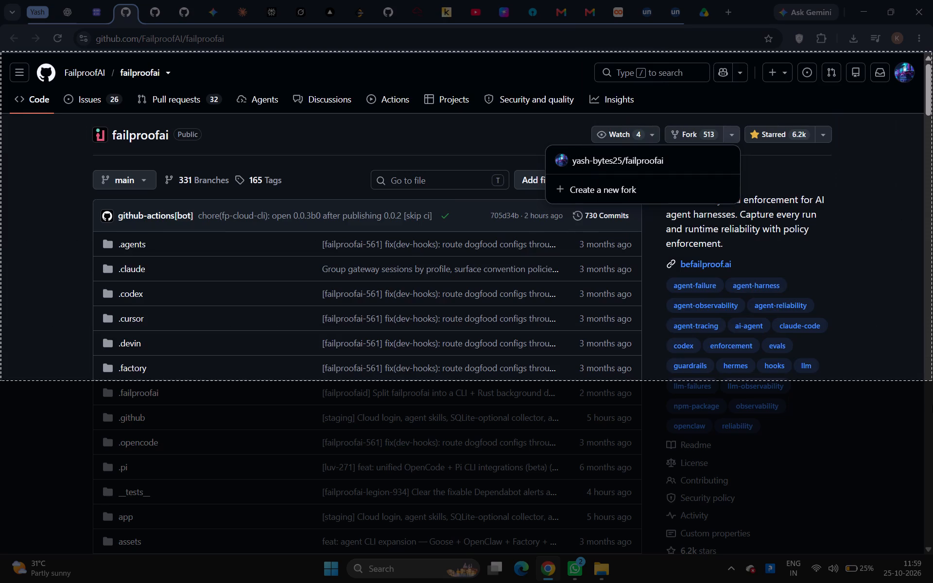
left_click_drag(932, 405, 921, 553)
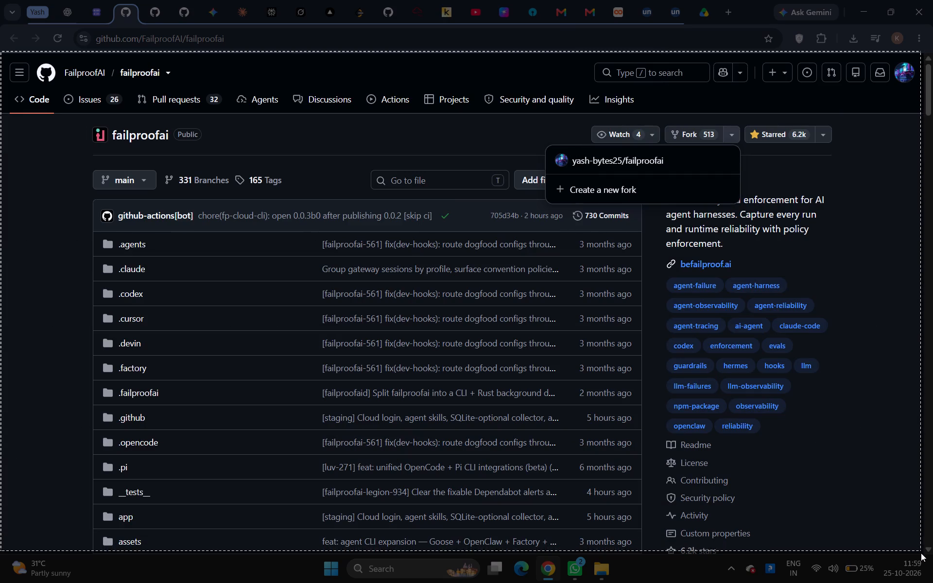
left_click_drag(921, 553, 926, 562)
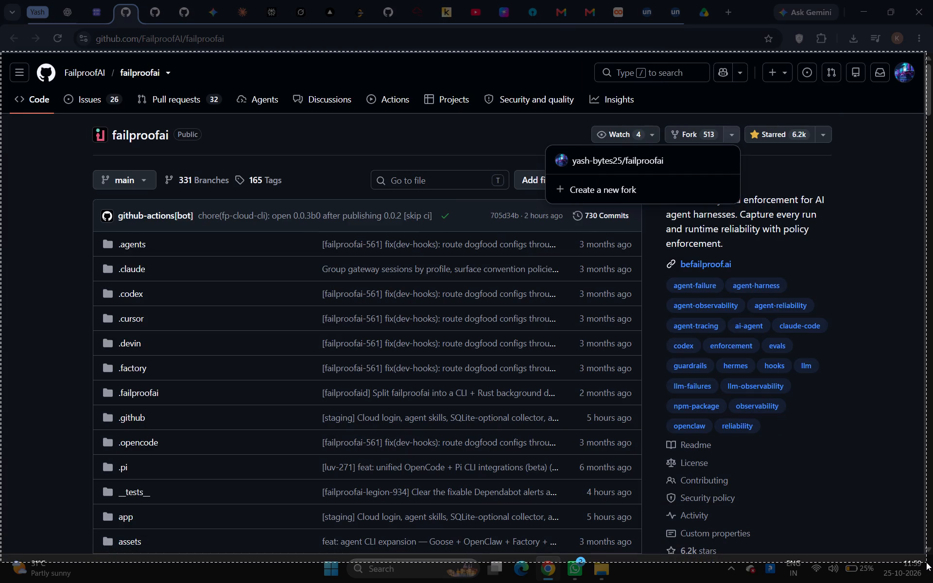
left_click_drag(926, 562, 922, 558)
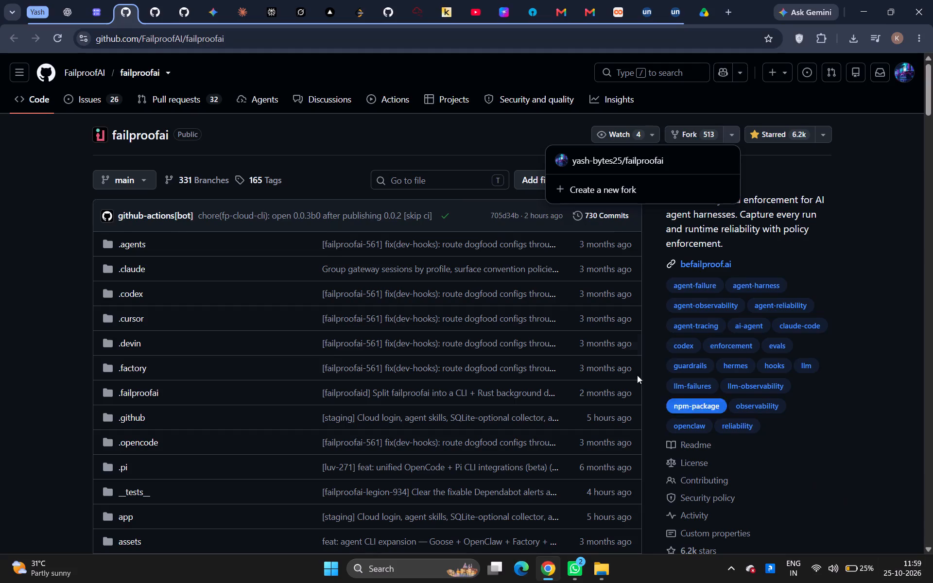
left_click(99, 0)
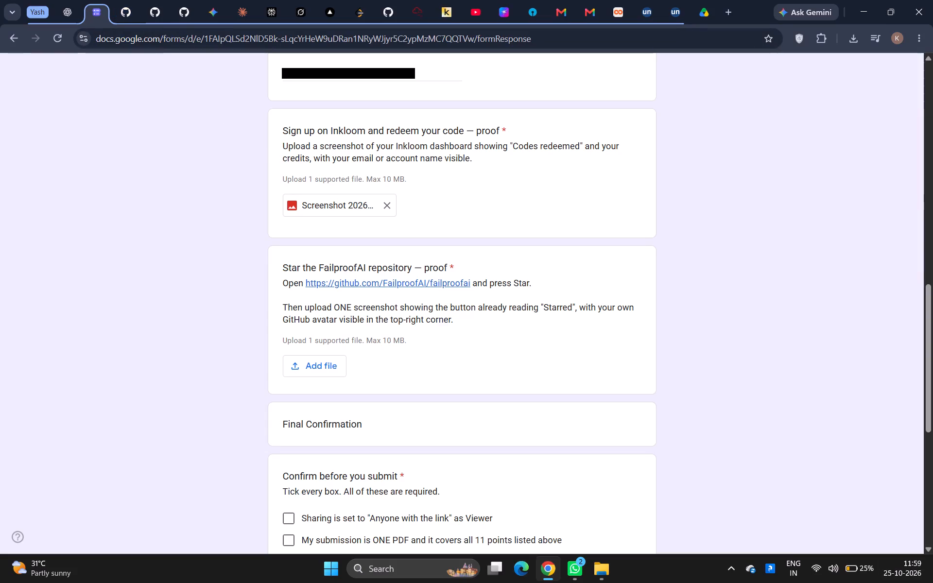
left_click(324, 363)
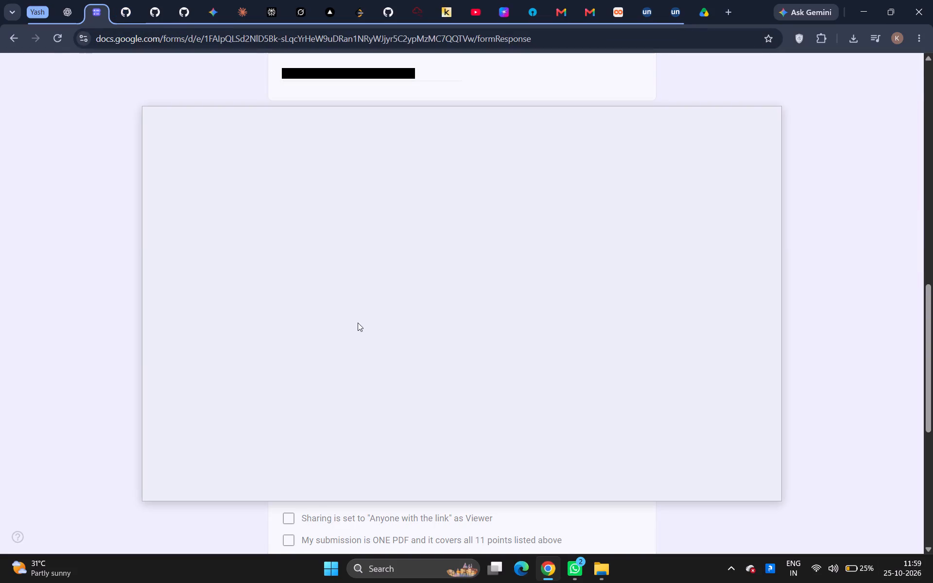
left_click(476, 383)
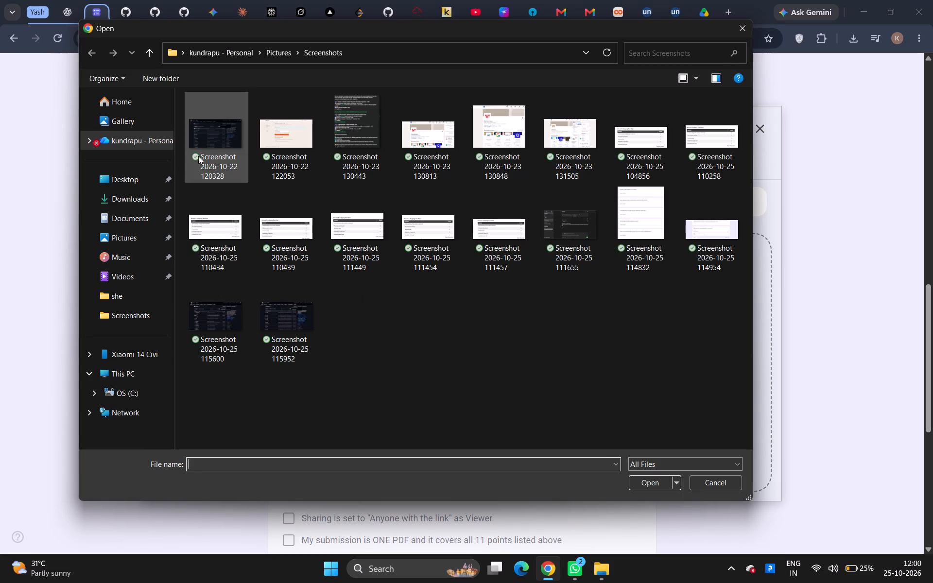
double_click(301, 322)
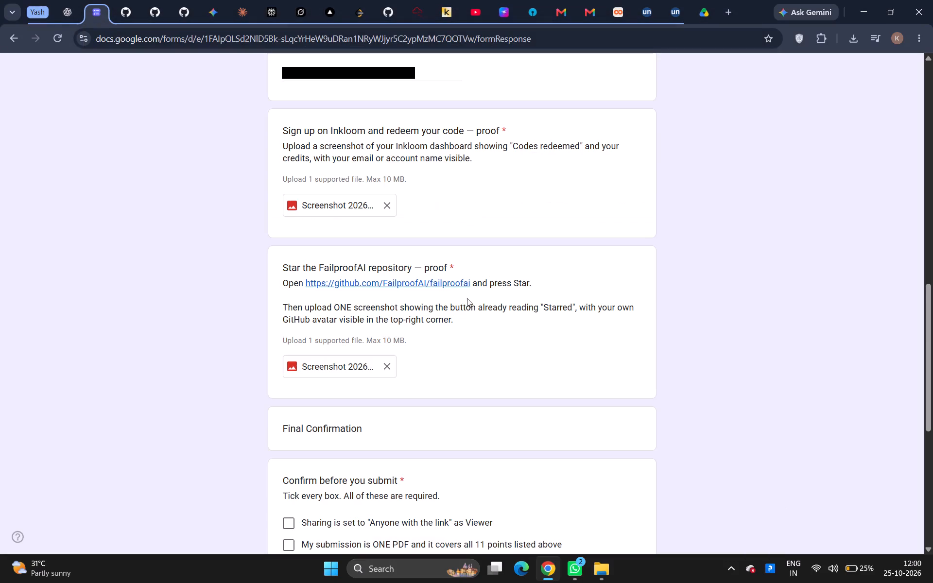
Tick all seven statements under "Confirm before you submit" in the form's Final Confirmation section.
scroll(467, 297, "down", 4)
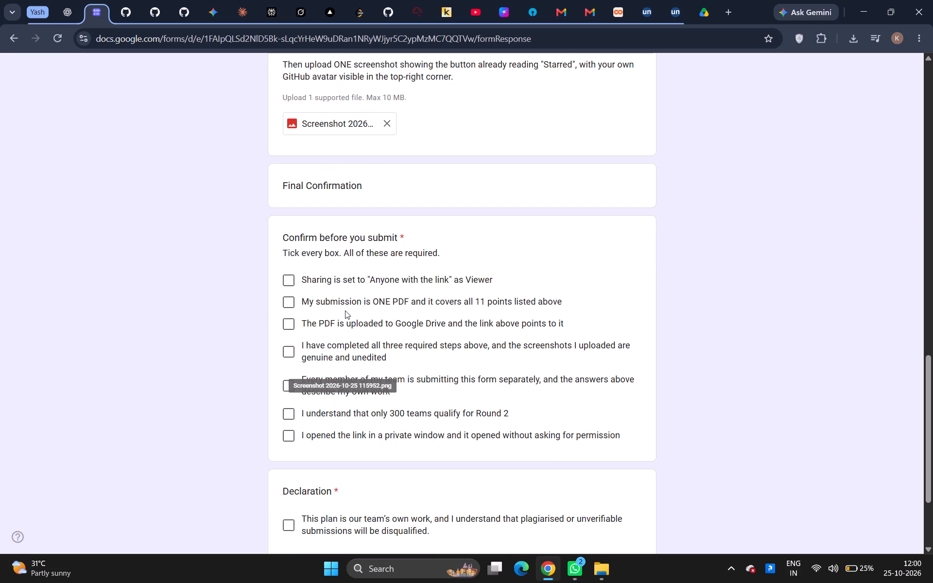
left_click(287, 280)
left_click(284, 306)
left_click(305, 332)
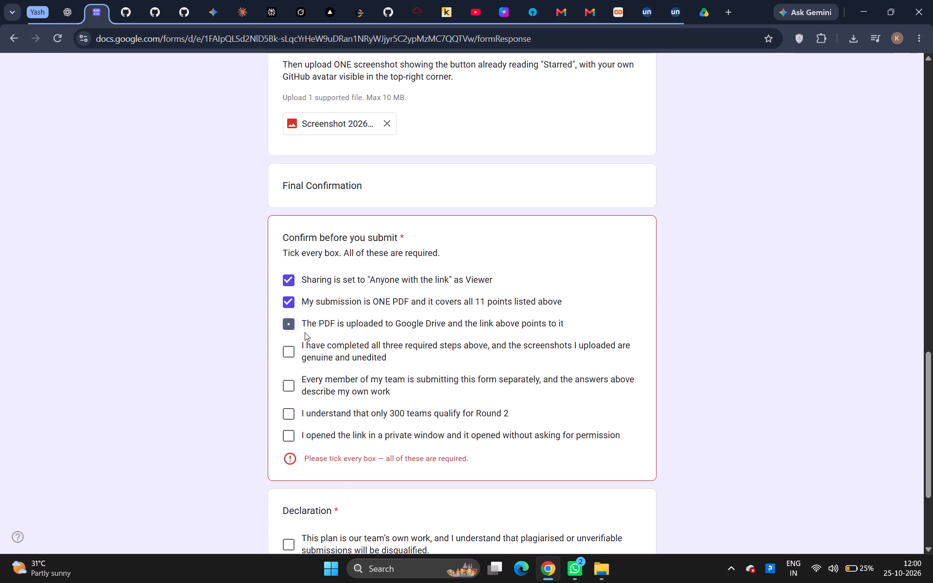
left_click(303, 350)
left_click(300, 393)
left_click(305, 406)
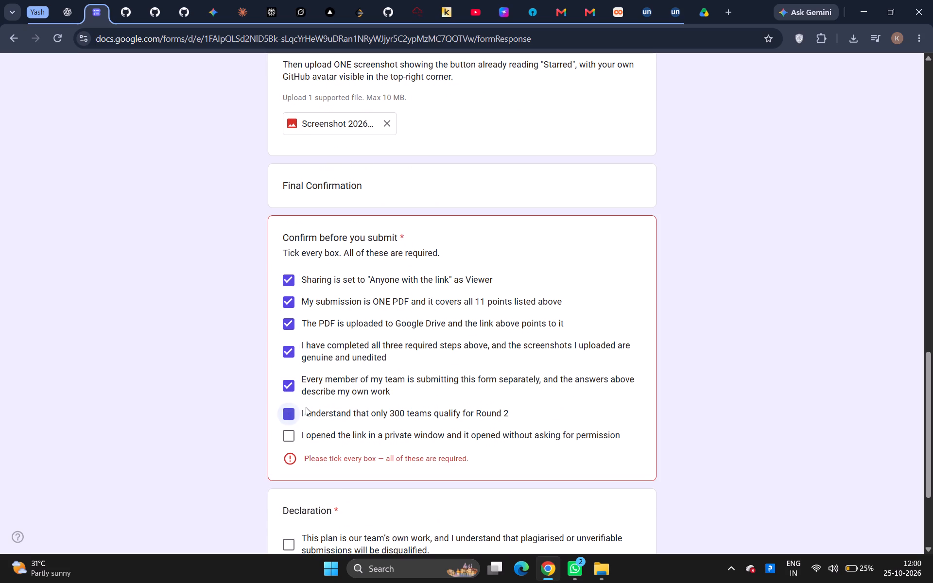
left_click(300, 452)
left_click(295, 437)
Accept the Declaration that the plan is the team's own work and submit the Round 1 form.
scroll(302, 412, "down", 2)
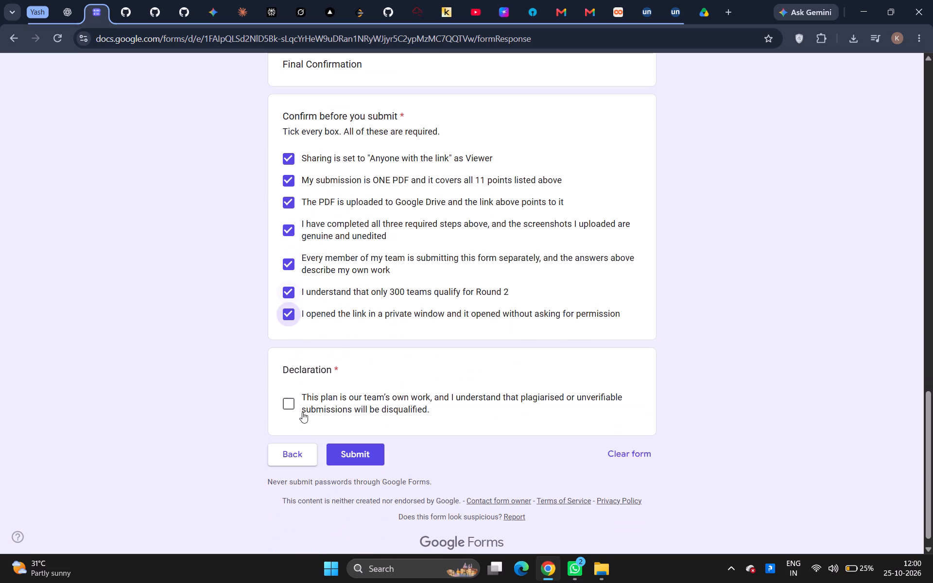
scroll(302, 411, "down", 2)
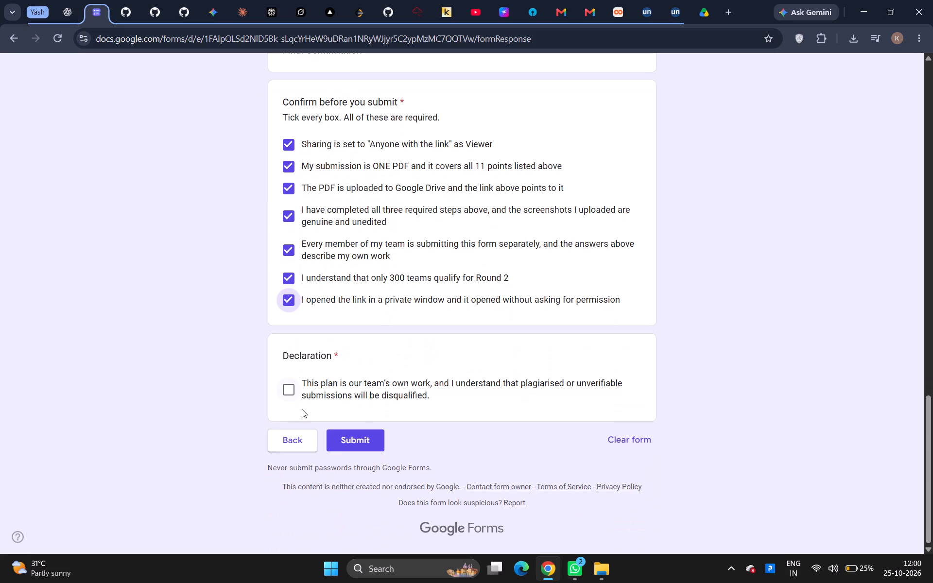
left_click(289, 393)
left_click(349, 446)
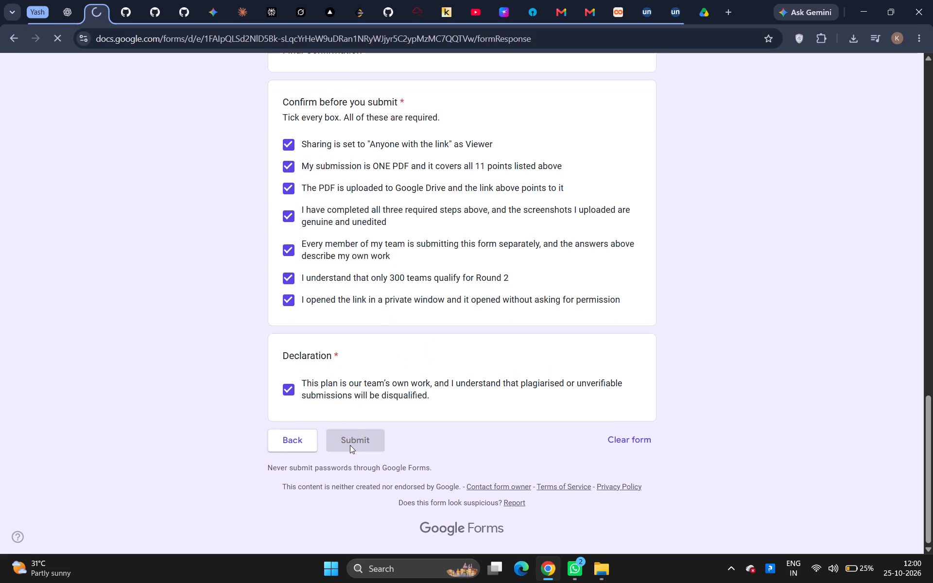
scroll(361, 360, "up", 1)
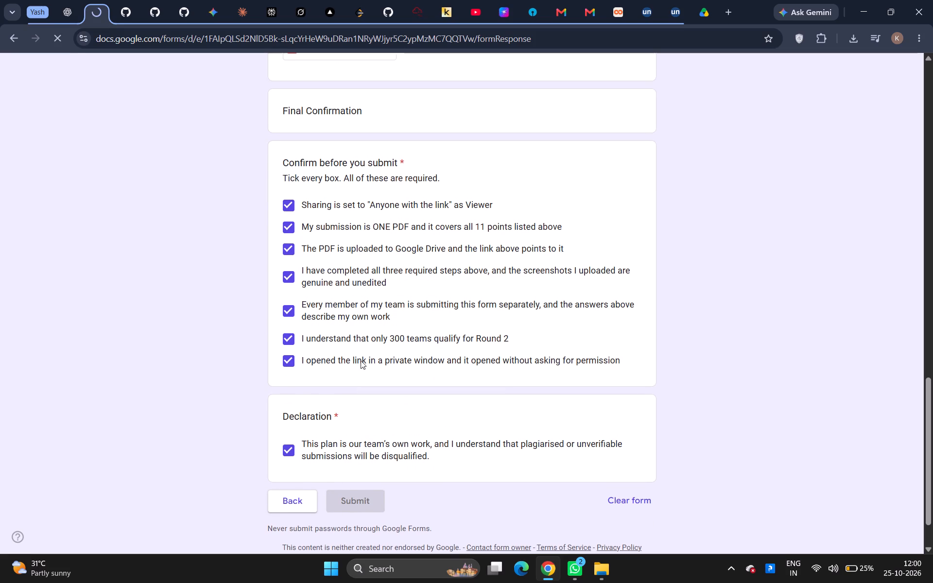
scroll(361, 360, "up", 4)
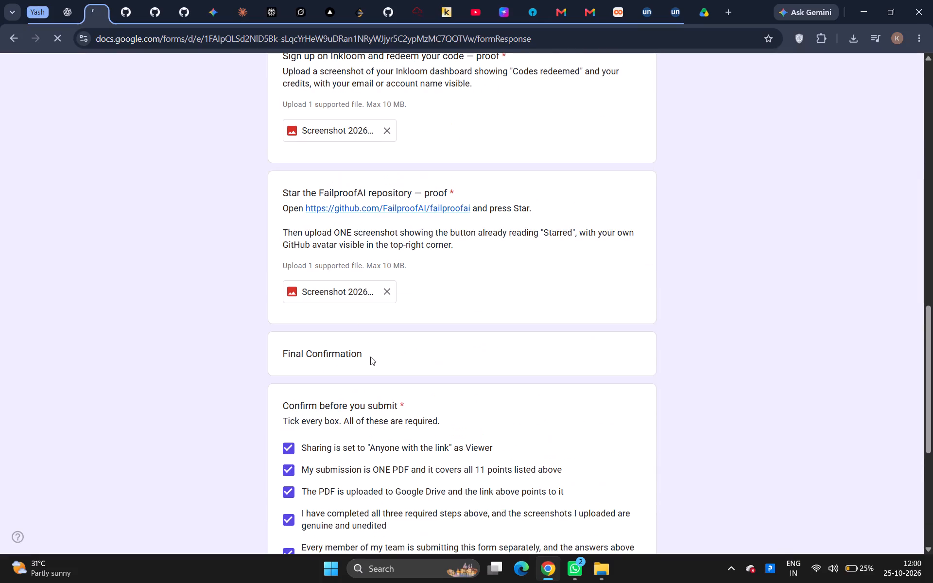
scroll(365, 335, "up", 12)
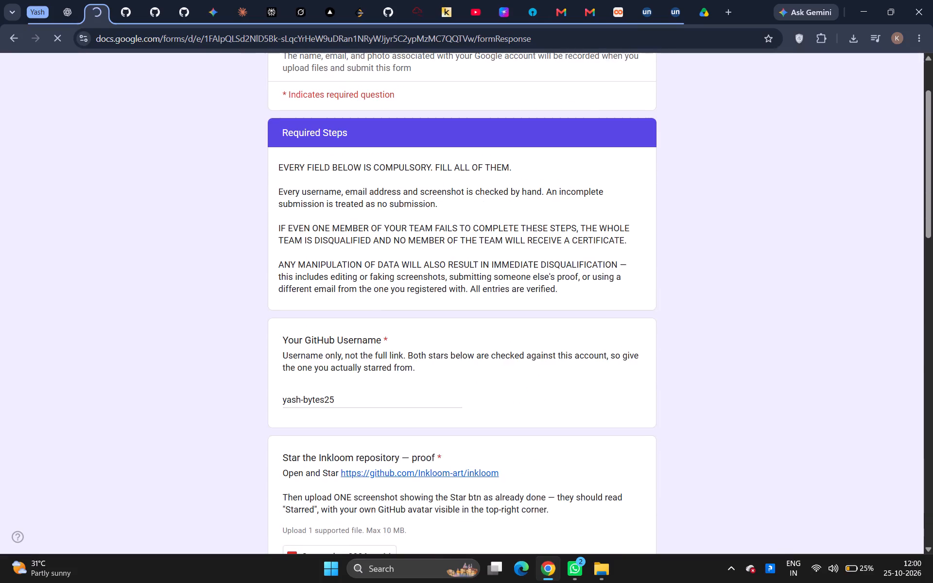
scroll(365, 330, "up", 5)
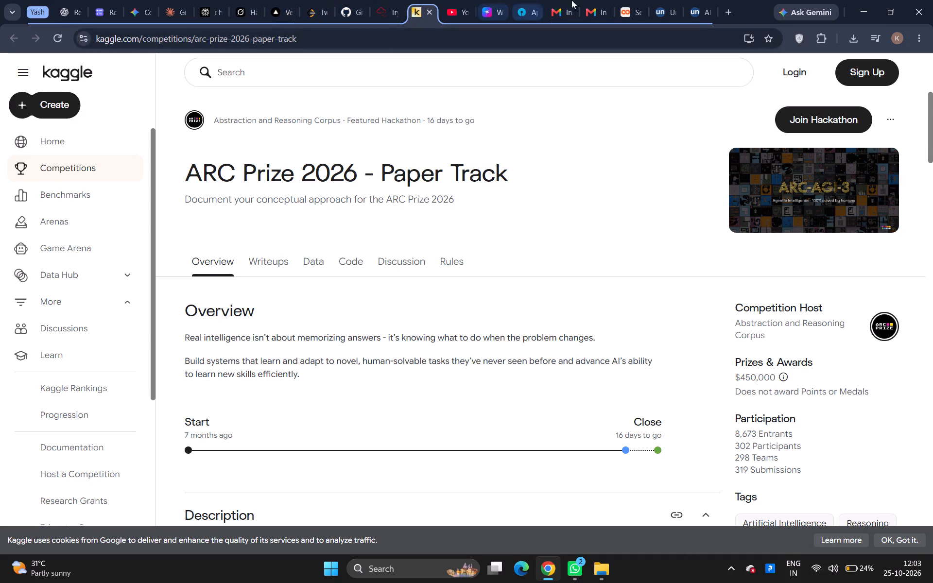
left_click(655, 0)
left_click(708, 0)
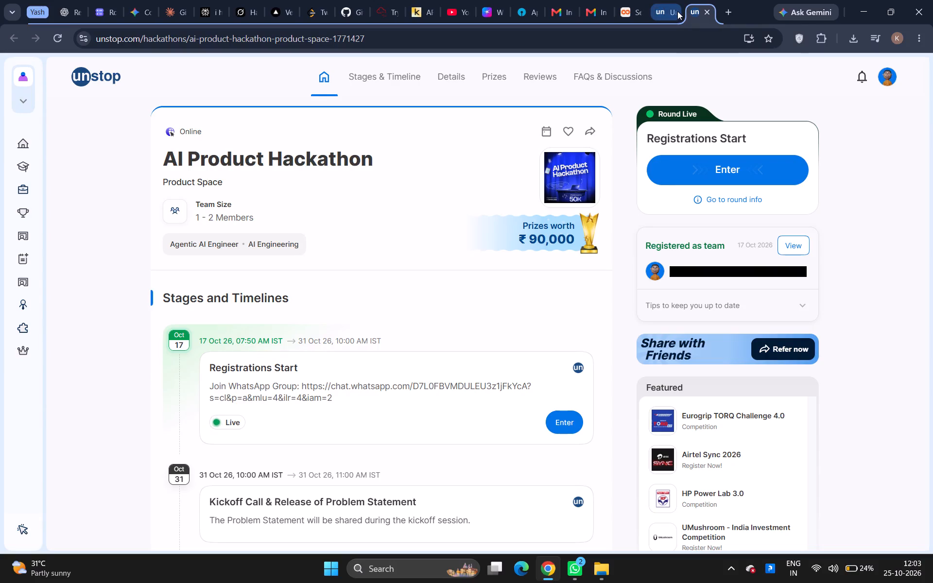
left_click(677, 11)
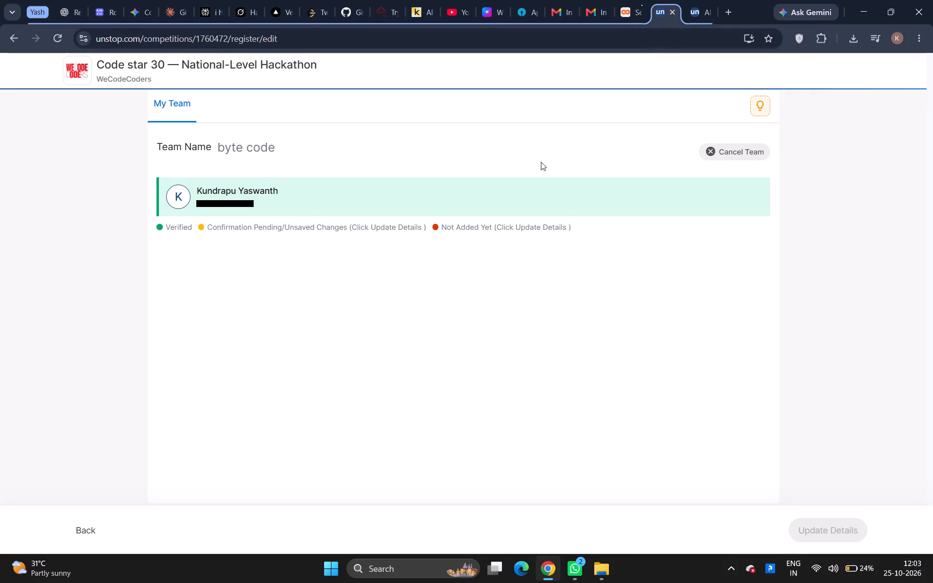
left_click(75, 69)
left_click(77, 64)
left_click(16, 34)
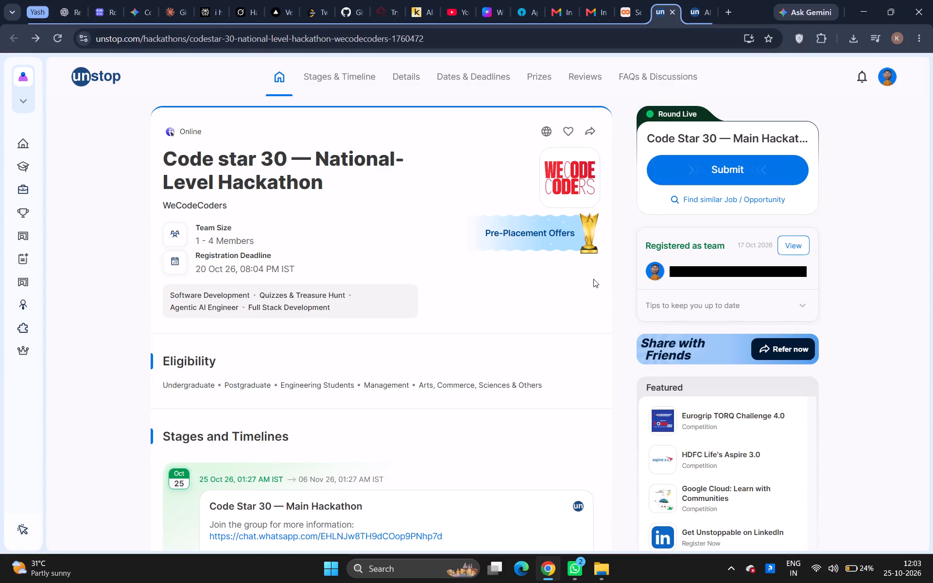
Open the Code Star 30 — Main Hackathon submission form, check what it asks for and return to the hackathon page.
left_click(659, 173)
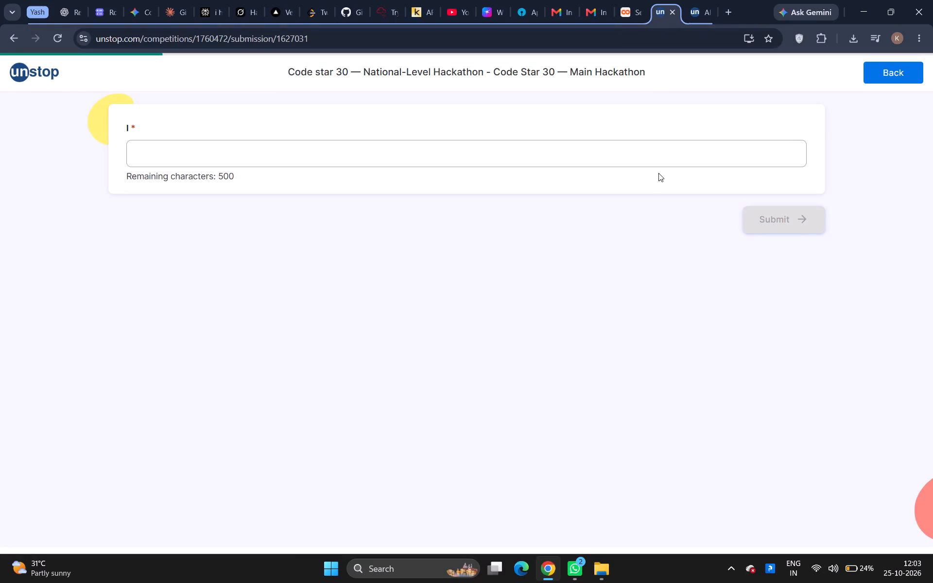
scroll(652, 178, "down", 2)
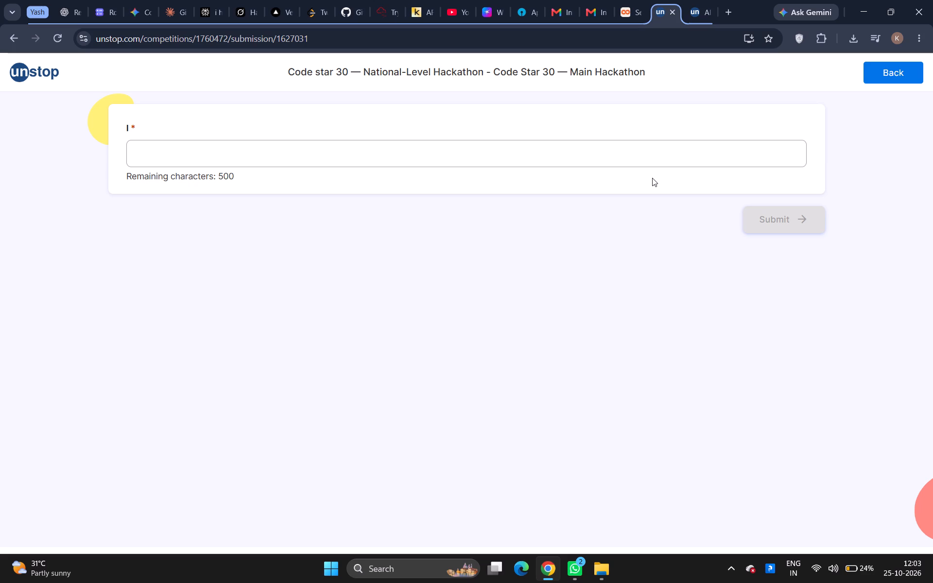
scroll(652, 178, "up", 2)
left_click(896, 79)
Read through the hackathon's stages, details, deadlines and prizes, dismissing the RYIC 2026 pop-up.
scroll(470, 250, "down", 2)
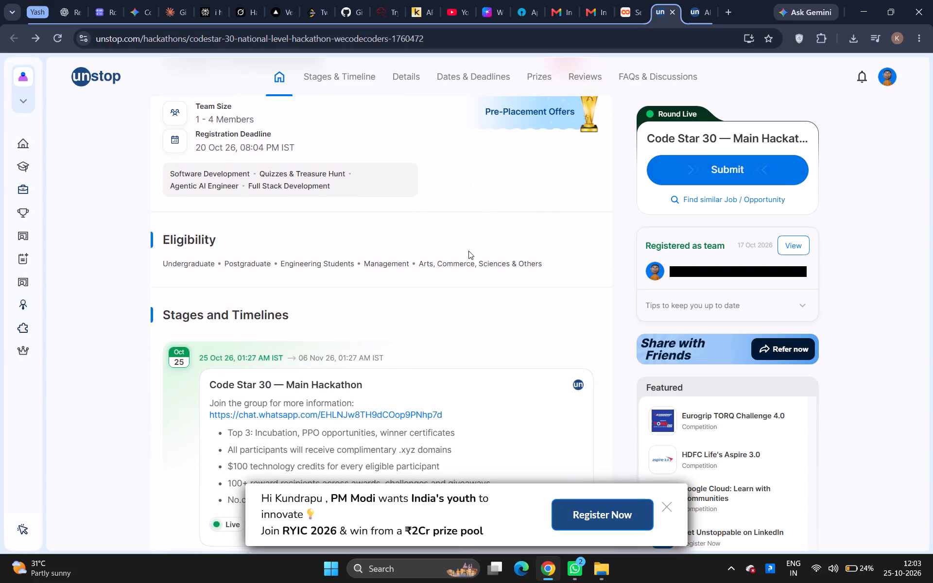
scroll(468, 251, "down", 8)
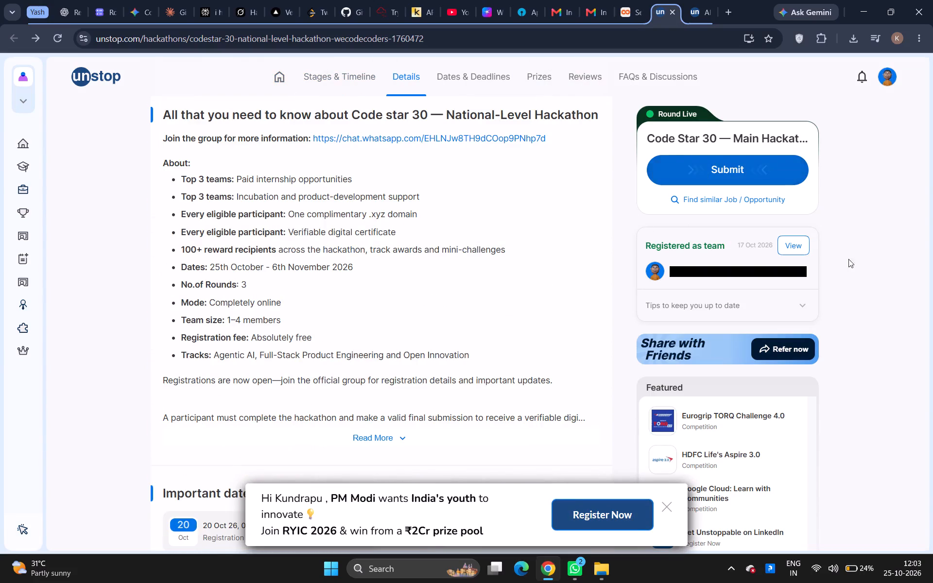
left_click(667, 502)
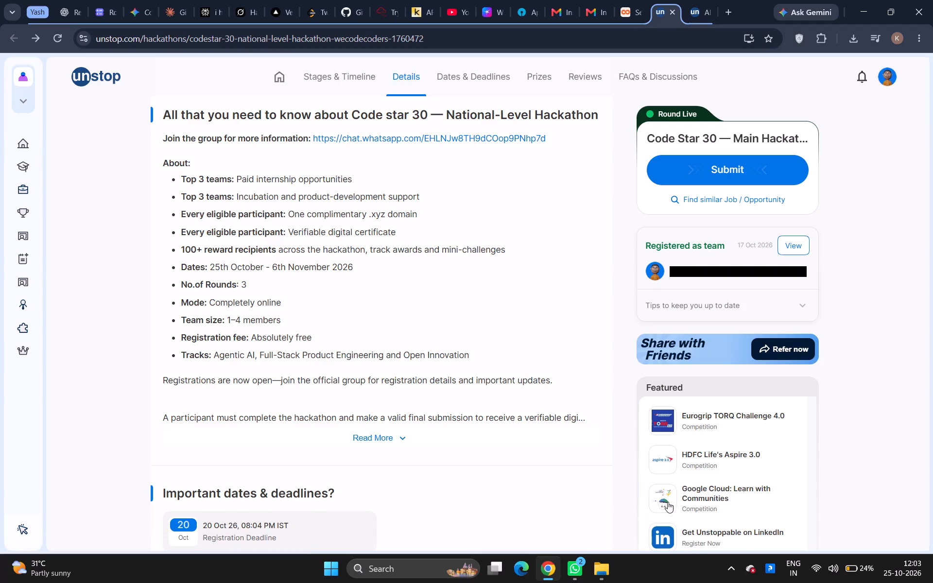
scroll(500, 422, "down", 3)
scroll(519, 362, "down", 3)
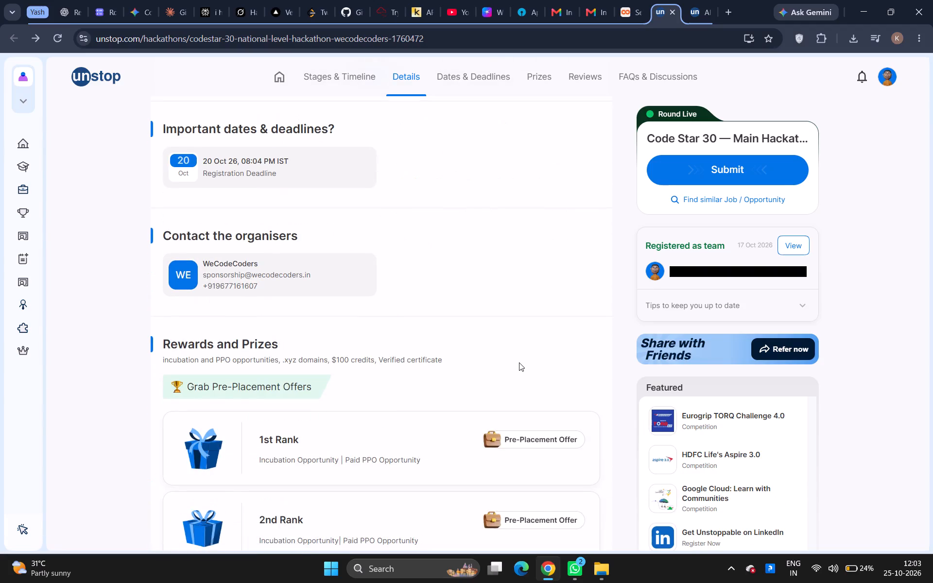
scroll(524, 351, "down", 3)
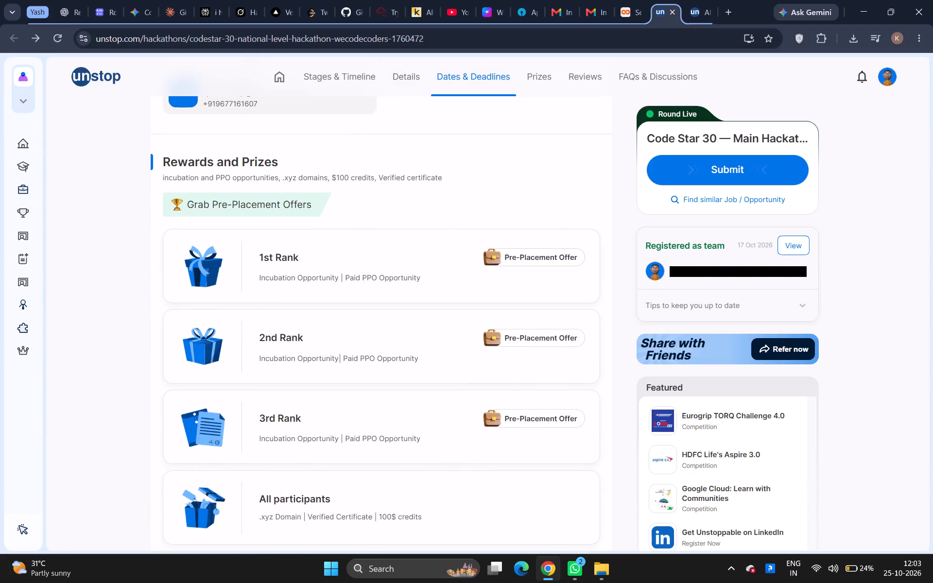
left_click(528, 338)
left_click(528, 338)
scroll(524, 341, "down", 6)
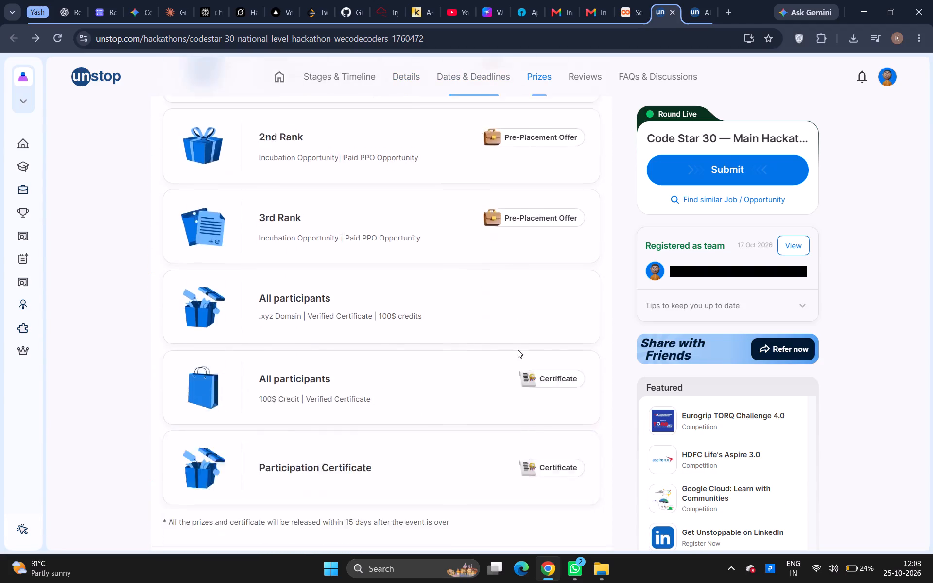
scroll(518, 349, "up", 1)
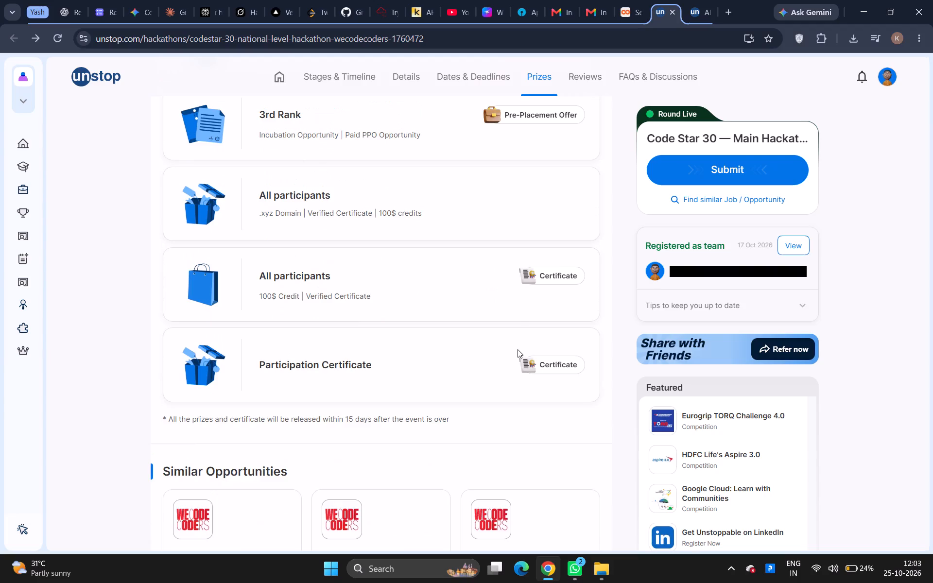
scroll(518, 349, "up", 2)
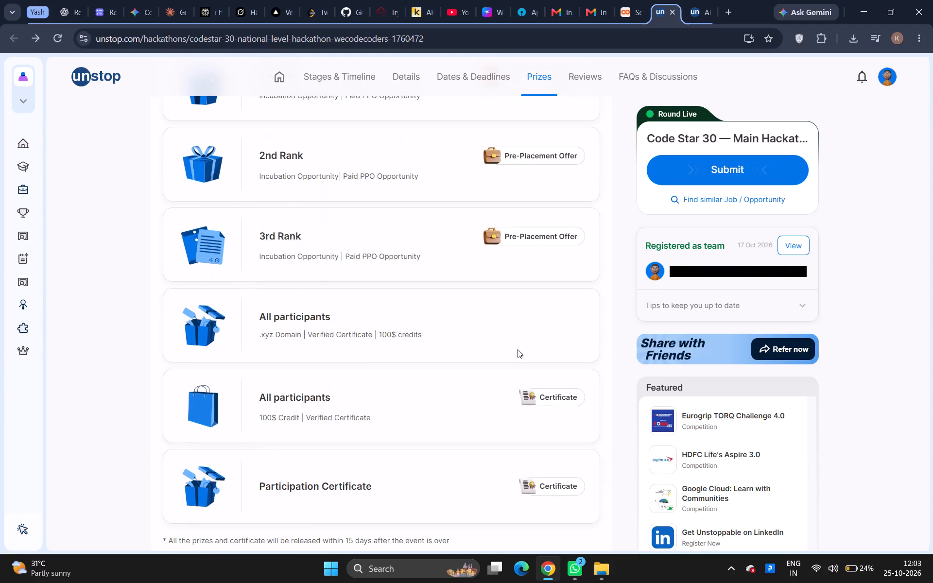
scroll(518, 349, "up", 3)
scroll(542, 128, "up", 11)
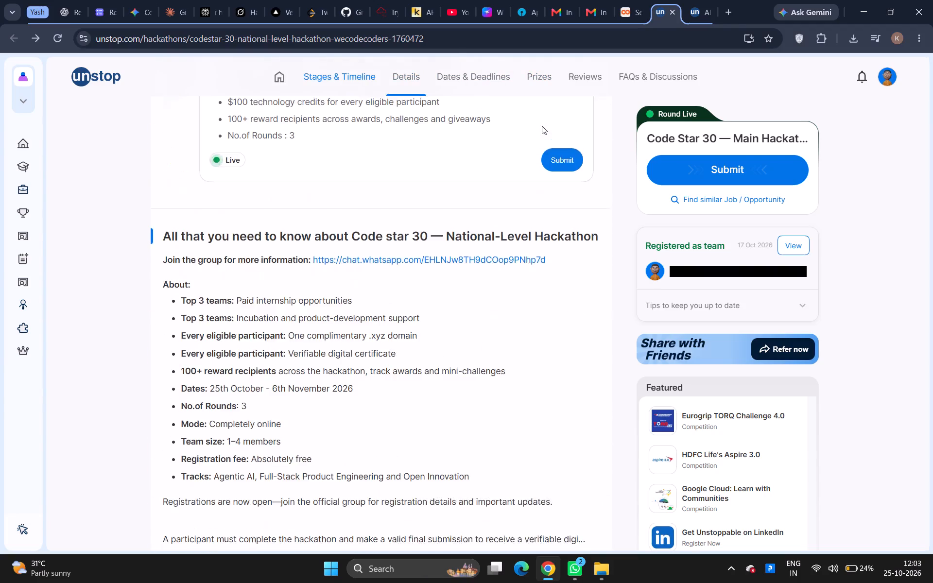
scroll(542, 126, "up", 18)
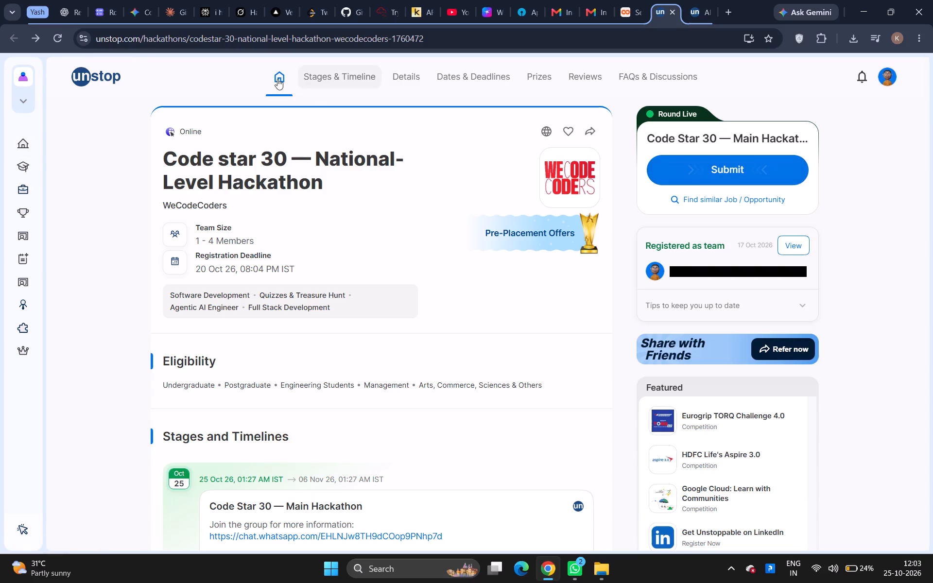
From the Unstop home page, run the recent search "vj hackthon" in Opportunities and look through the listings.
left_click(81, 70)
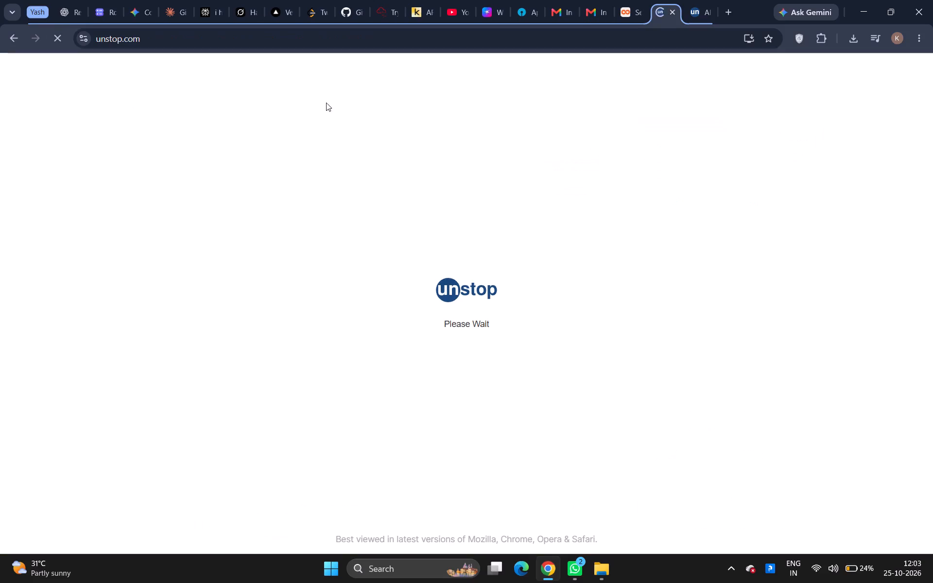
left_click(562, 67)
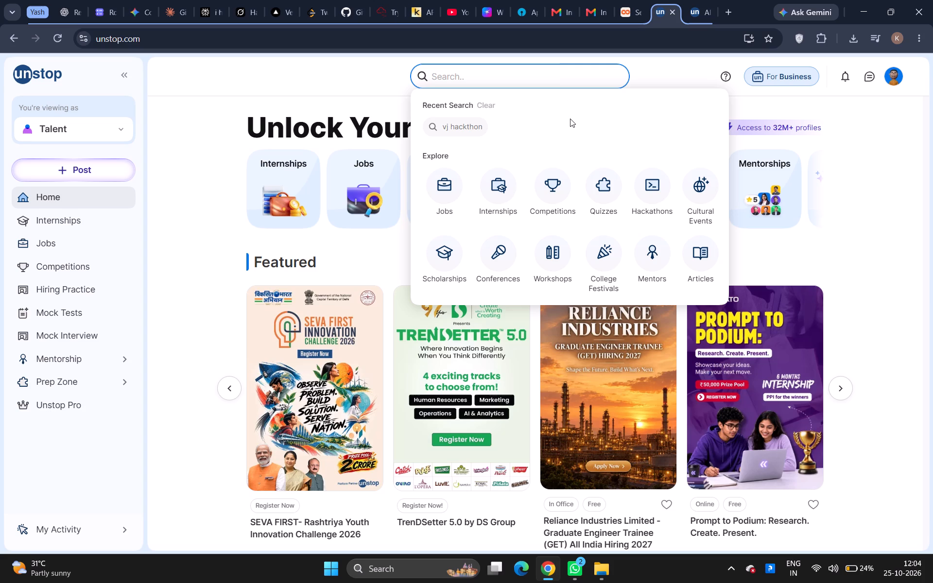
left_click(474, 126)
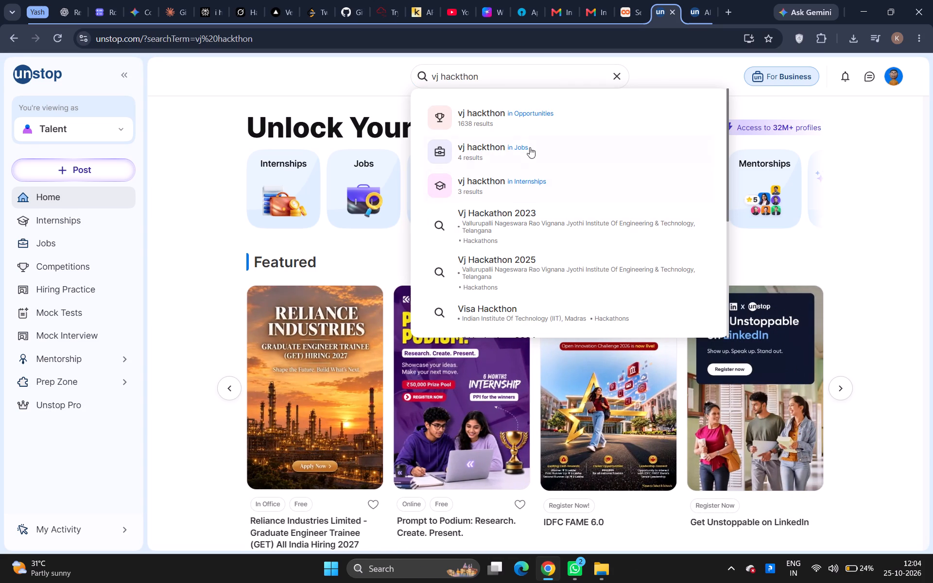
left_click(524, 117)
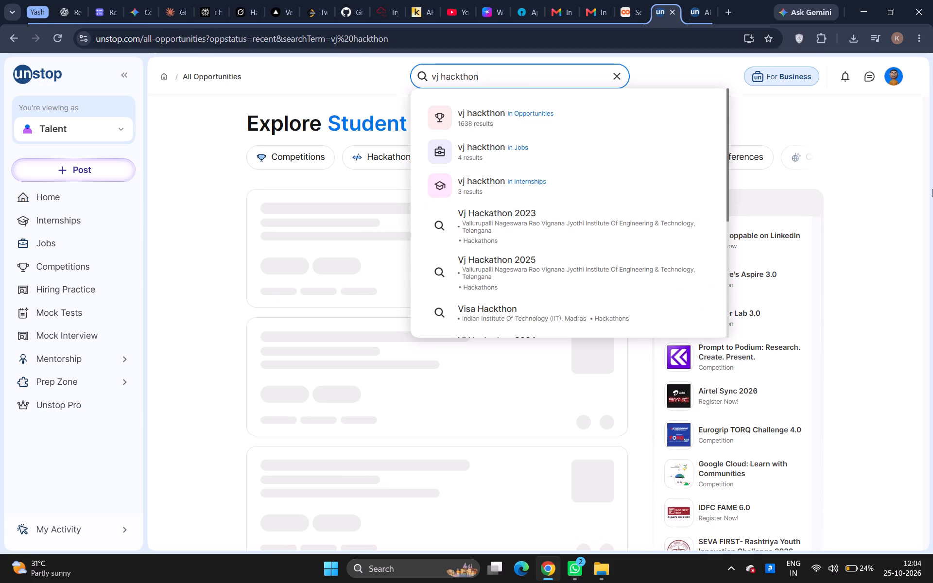
left_click(932, 171)
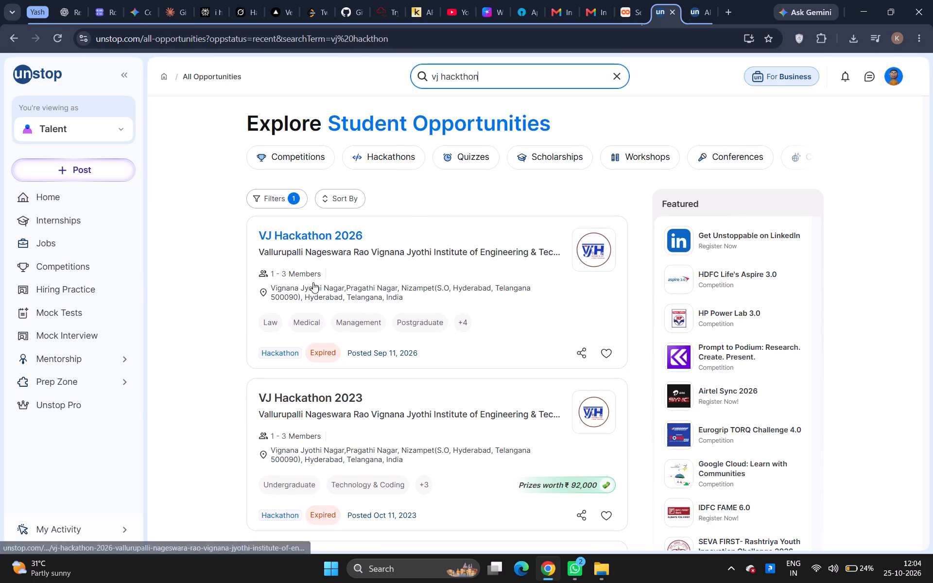
scroll(415, 269, "down", 2)
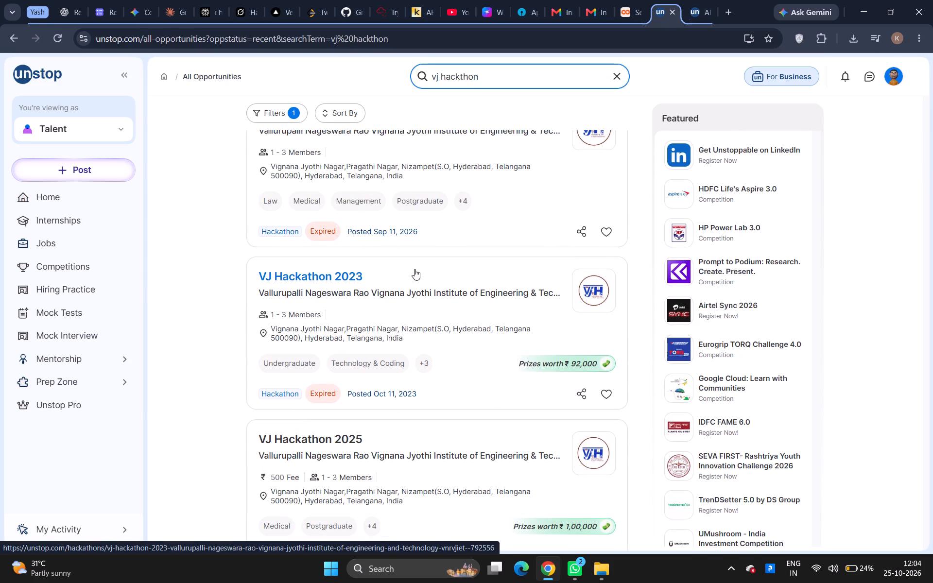
scroll(415, 269, "up", 2)
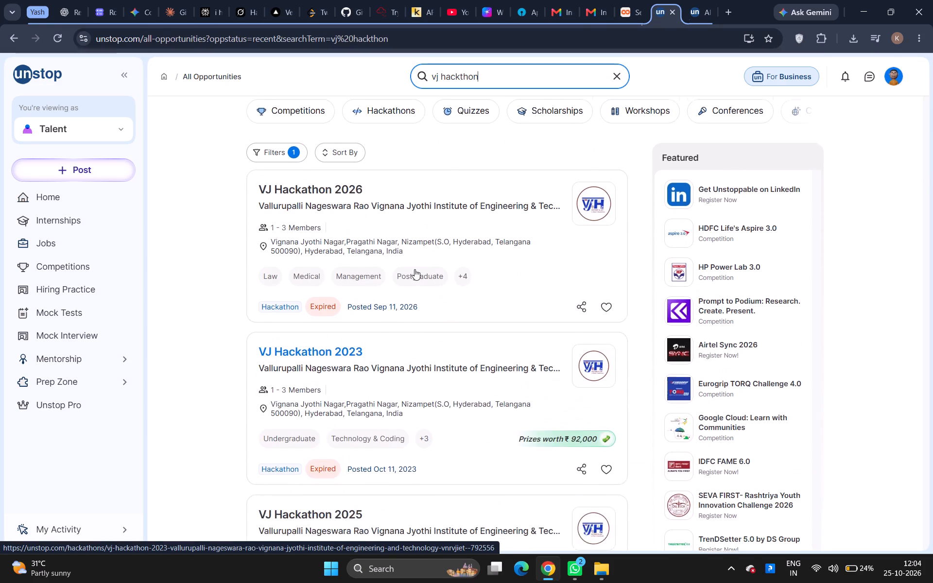